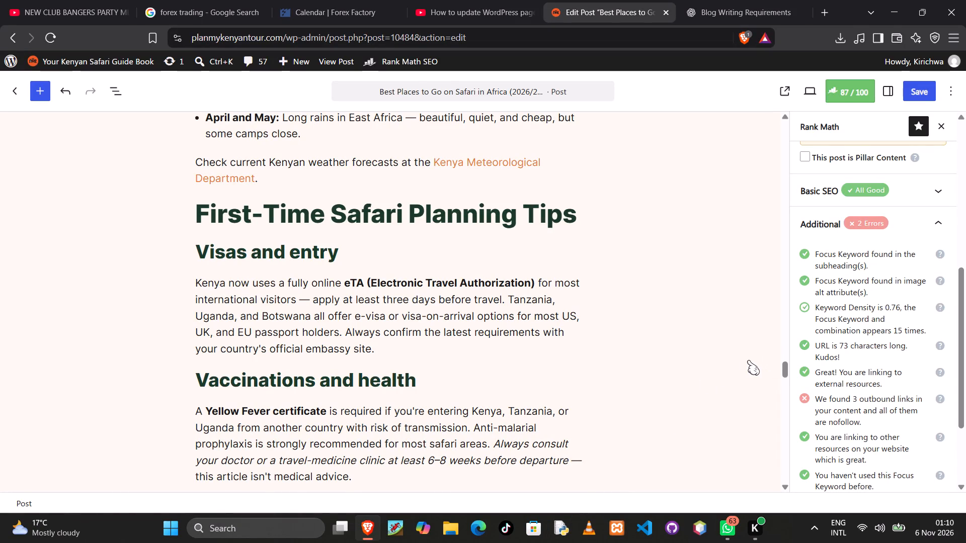
Review the post's Rank Math focus keyword and the Additional SEO checks.
{"action": "scroll", "coordinate": [748, 360], "scroll_direction": "down", "scroll_amount": 1}
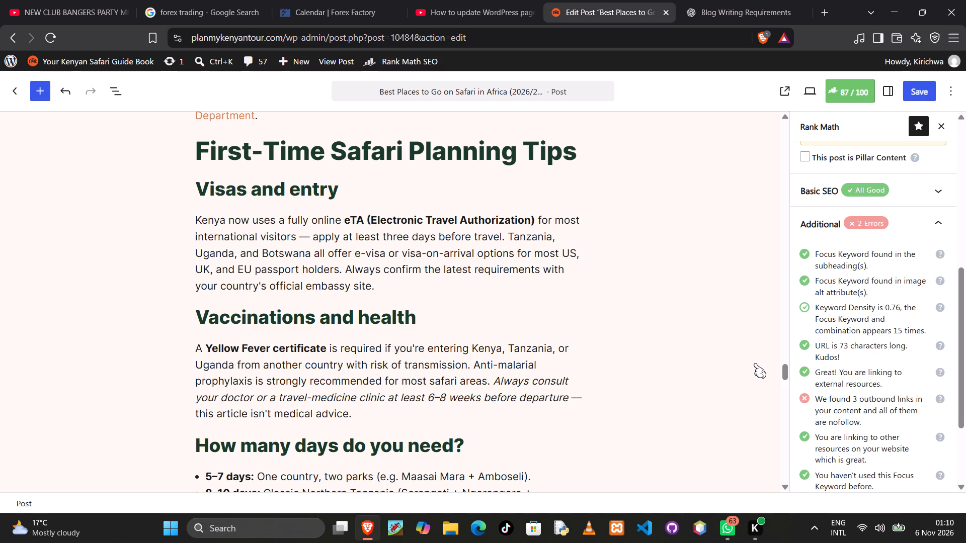
{"action": "scroll", "coordinate": [821, 357], "scroll_direction": "up", "scroll_amount": 3}
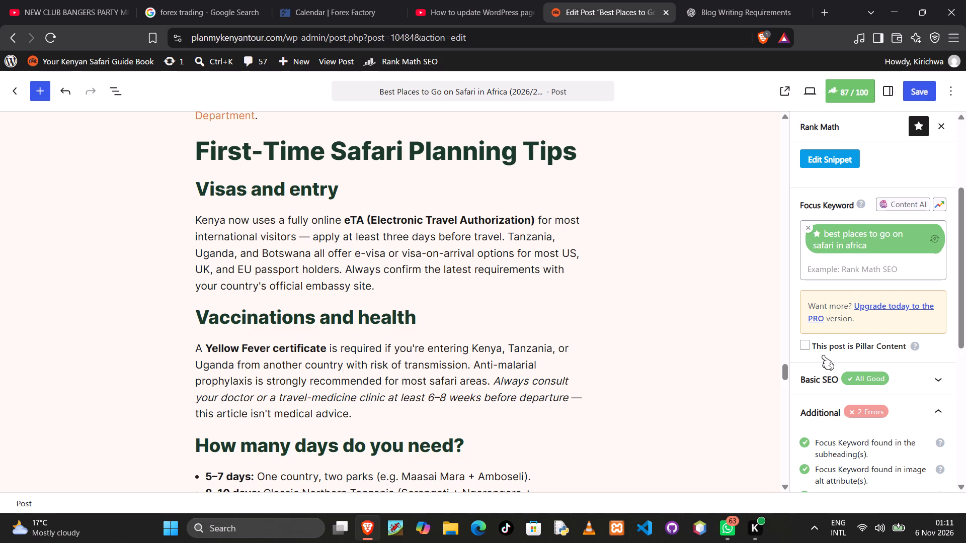
{"action": "scroll", "coordinate": [824, 363], "scroll_direction": "down", "scroll_amount": 5}
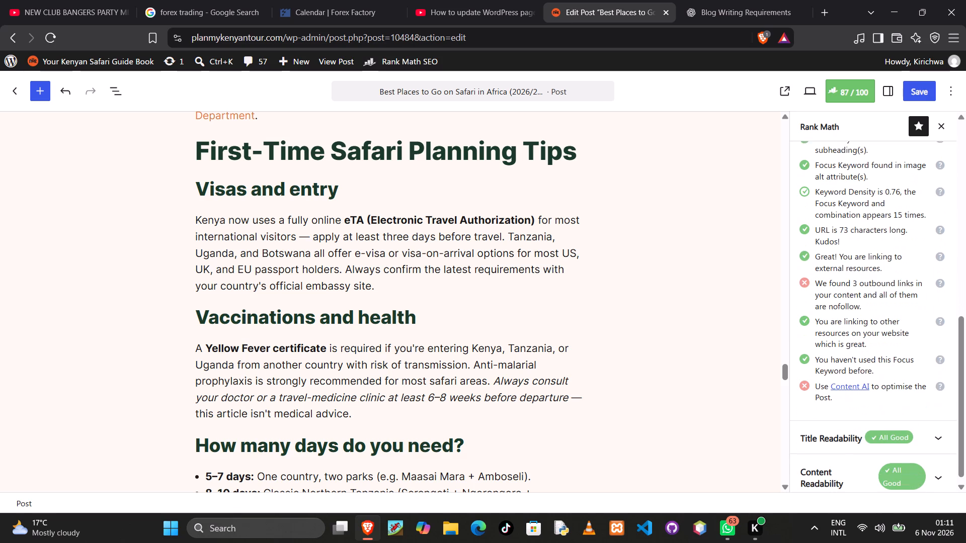
{"action": "scroll", "coordinate": [824, 363], "scroll_direction": "down", "scroll_amount": 1}
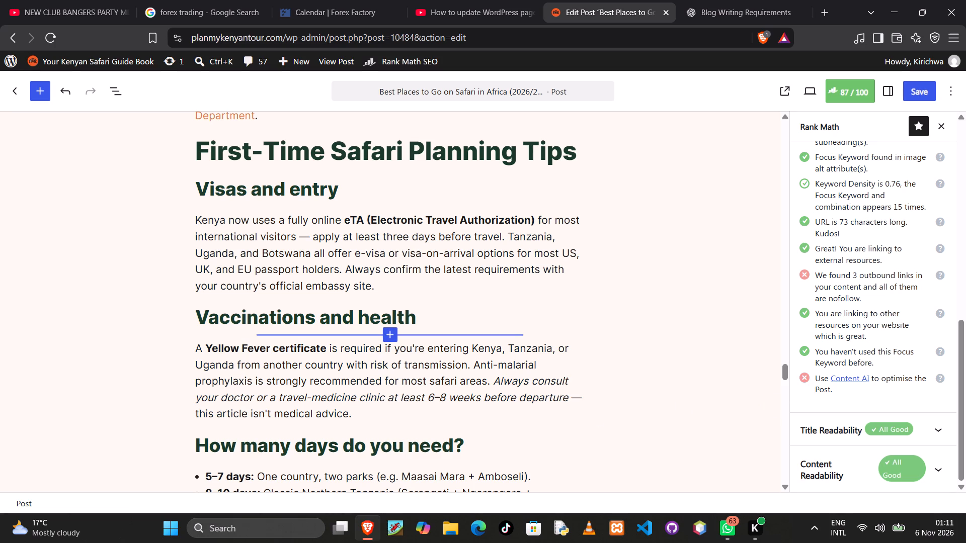
Begin the Visas and entry paragraph with "When researching the best places to go on safari in Africa, note that" before "Kenya".
{"action": "left_click", "coordinate": [196, 220]}
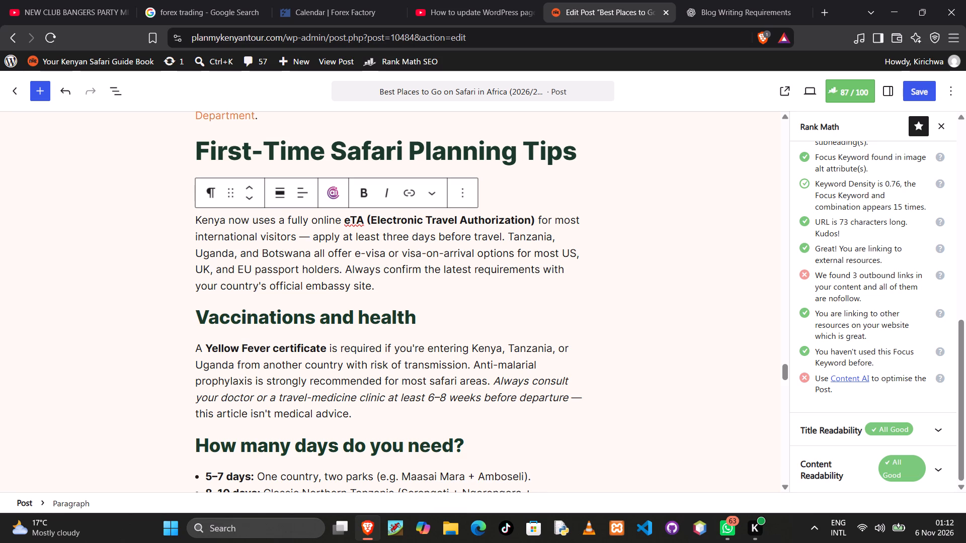
{"action": "type", "text": "When"}
{"action": "key", "text": "space"}
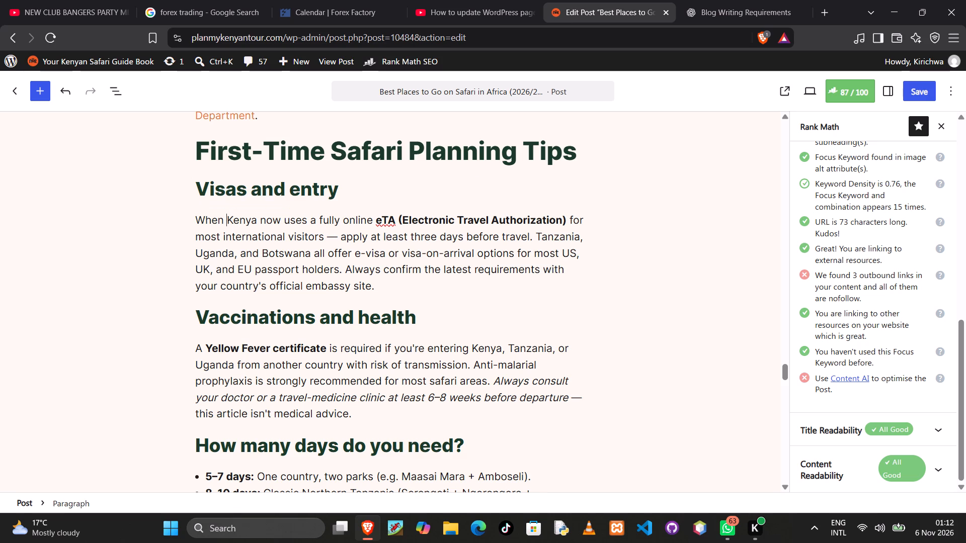
{"action": "type", "text": "researching"}
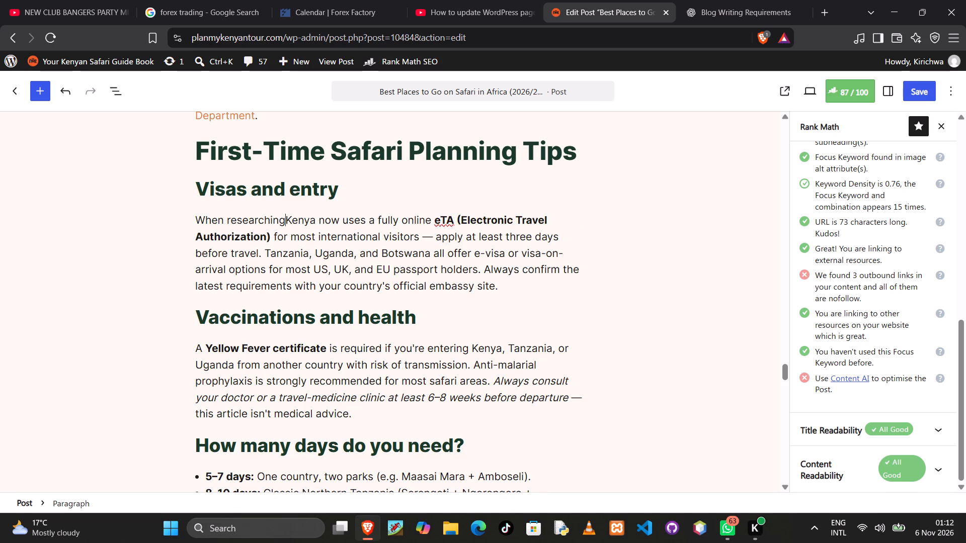
{"action": "key", "text": "space"}
{"action": "type", "text": "the"}
{"action": "key", "text": "space"}
{"action": "key", "text": "ctrl+v"}
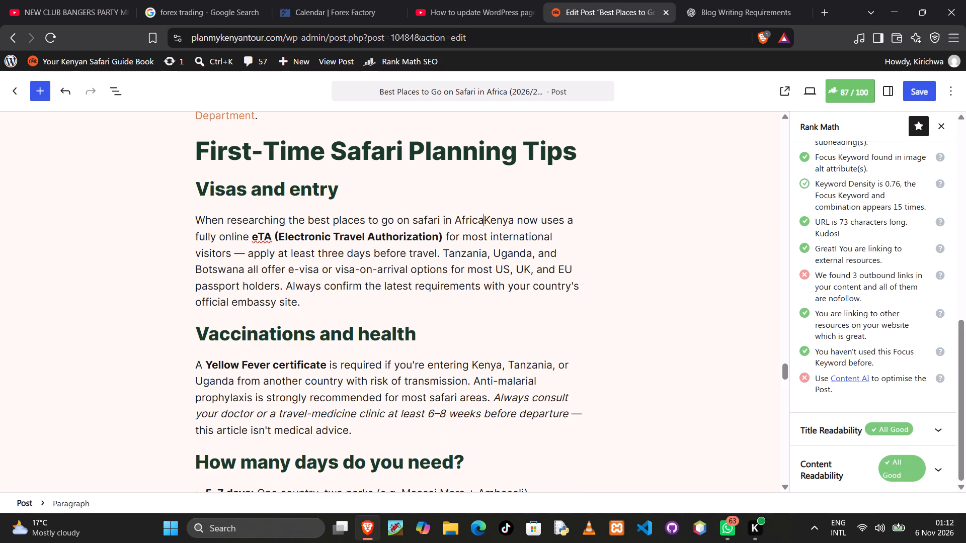
{"action": "key", "text": "space"}
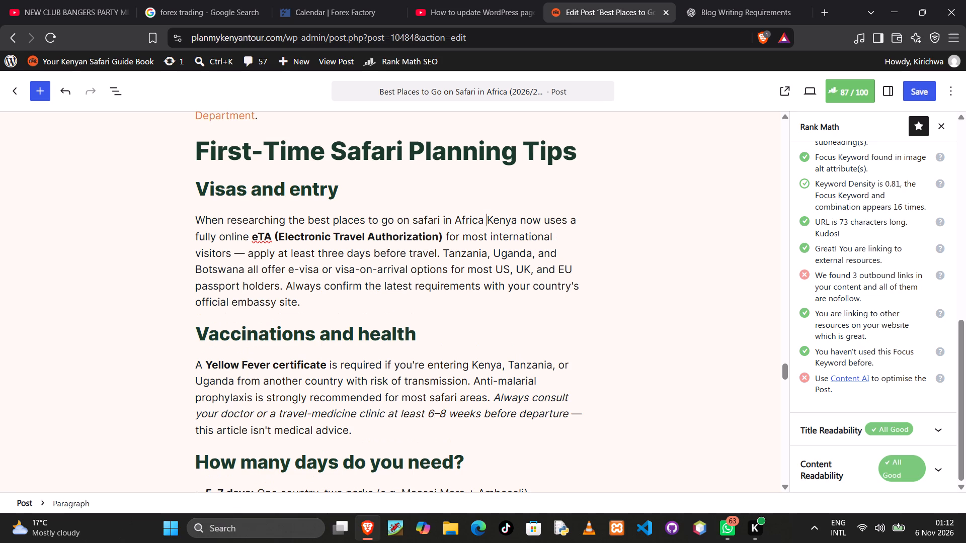
{"action": "key", "text": "BackSpace"}
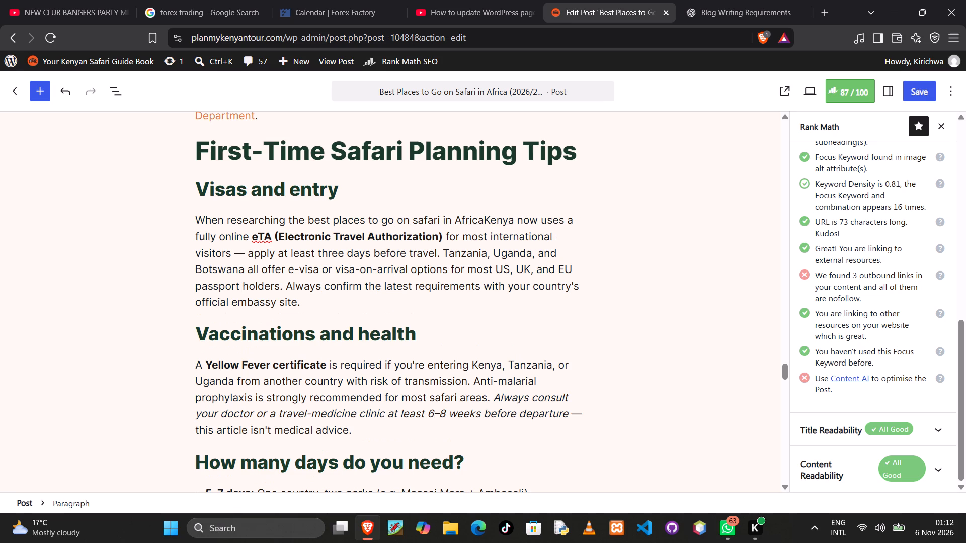
{"action": "type", "text": ","}
{"action": "key", "text": "space"}
{"action": "type", "text": "note"}
{"action": "key", "text": "space"}
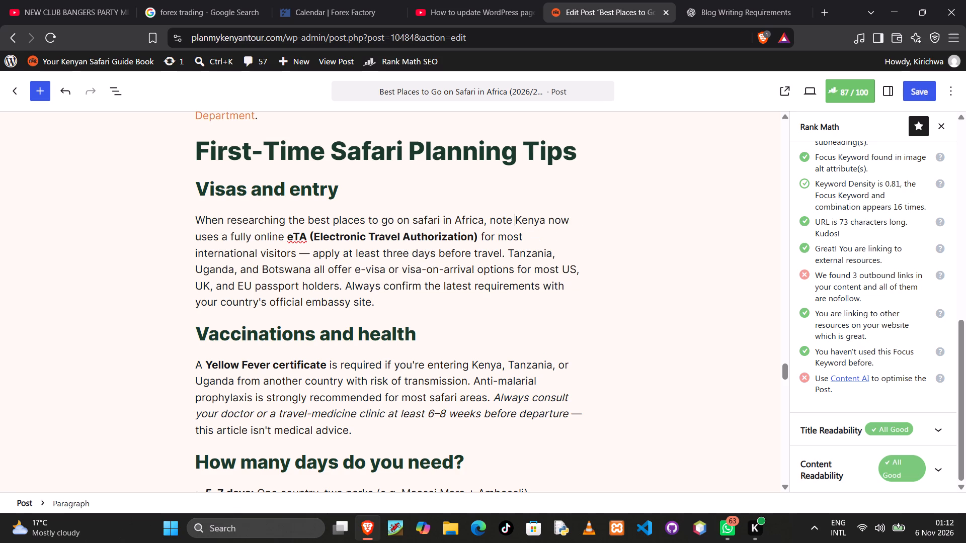
{"action": "type", "text": "th"}
{"action": "type", "text": "at"}
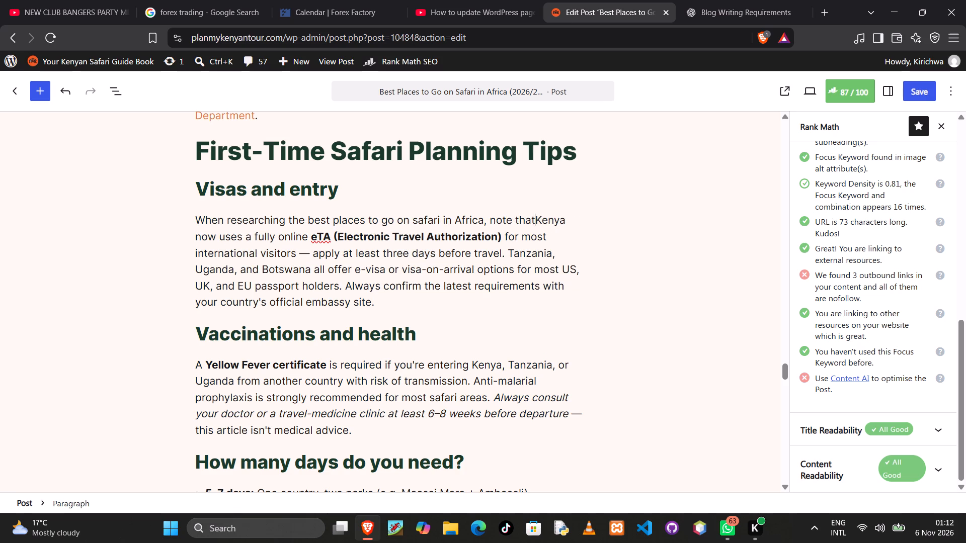
{"action": "key", "text": "space"}
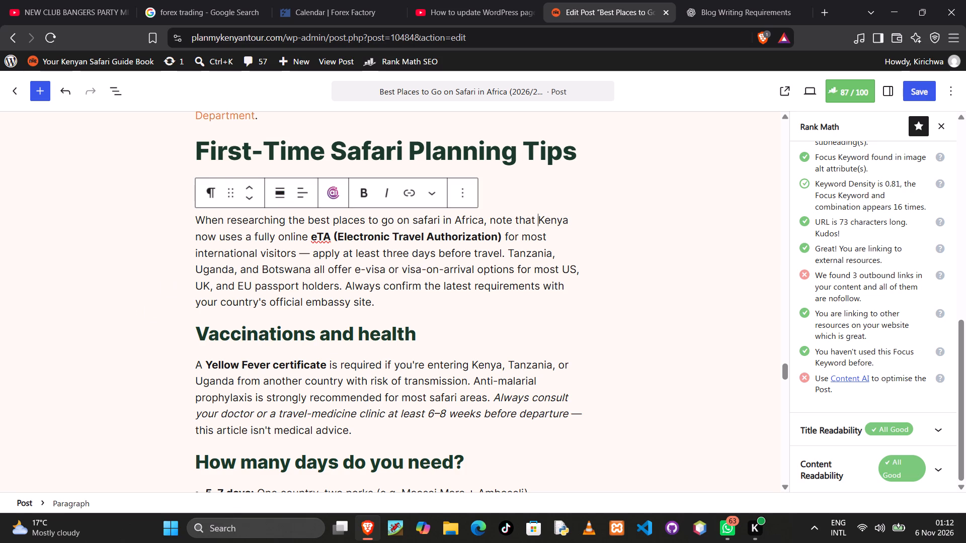
In the Vaccinations and health paragraph, insert "among the best places to go on safari in Africa" after "most safari areas".
{"action": "scroll", "coordinate": [328, 371], "scroll_direction": "down", "scroll_amount": 1}
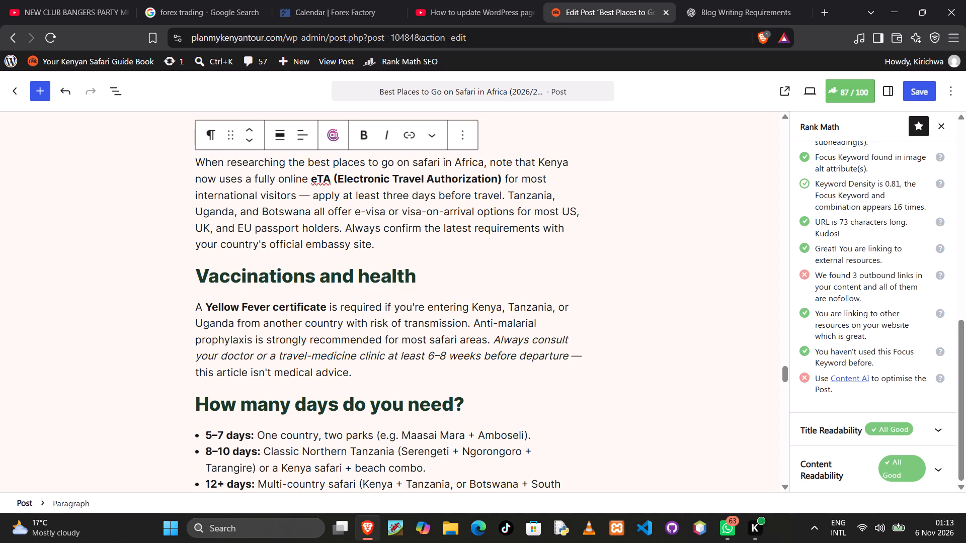
{"action": "left_click", "coordinate": [484, 339]}
{"action": "key", "text": "Right"}
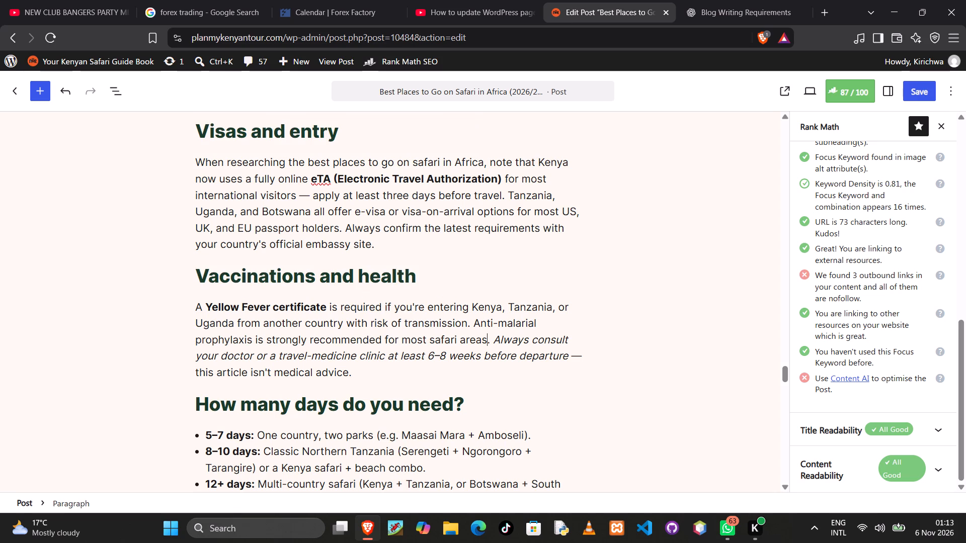
{"action": "key", "text": "space"}
{"action": "type", "text": "among the"}
{"action": "key", "text": "space"}
{"action": "key", "text": "ctrl+v"}
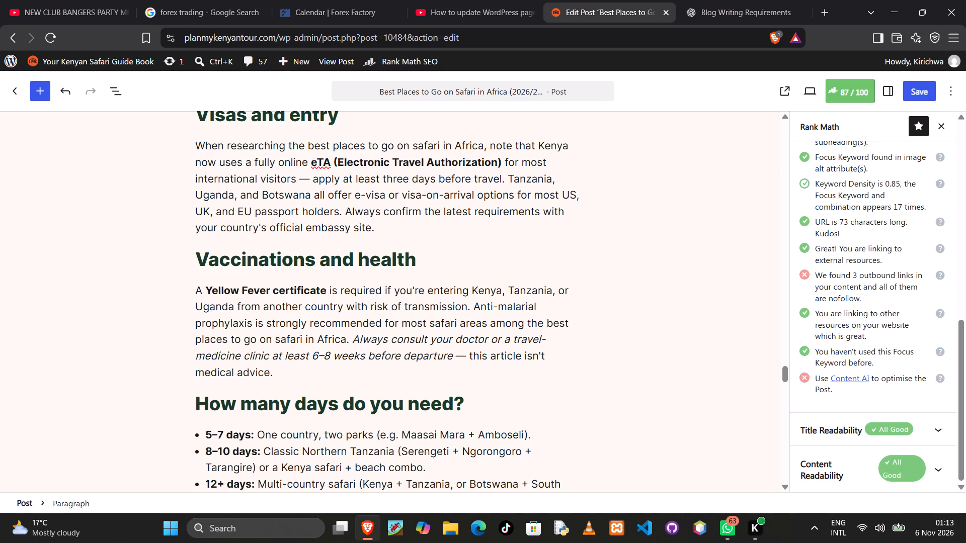
Look back through the post from the planning tips up to the Okavango Delta section for further focus keyword placements.
{"action": "scroll", "coordinate": [580, 372], "scroll_direction": "up", "scroll_amount": 3}
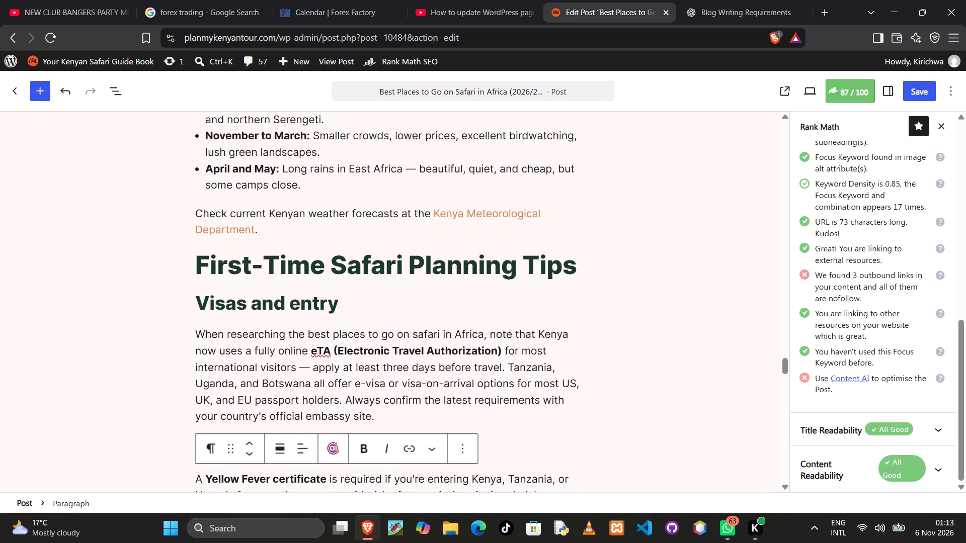
{"action": "scroll", "coordinate": [581, 372], "scroll_direction": "up", "scroll_amount": 4}
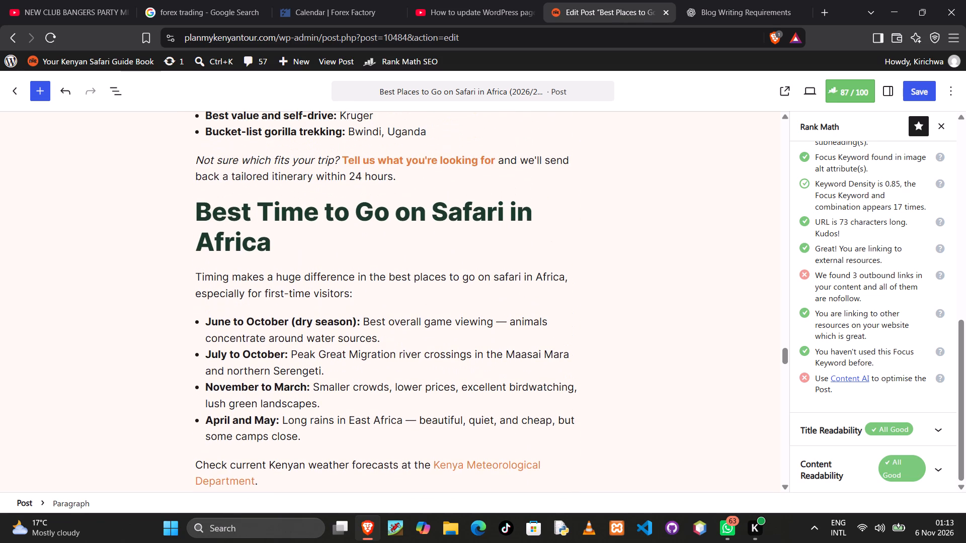
{"action": "scroll", "coordinate": [581, 372], "scroll_direction": "up", "scroll_amount": 2}
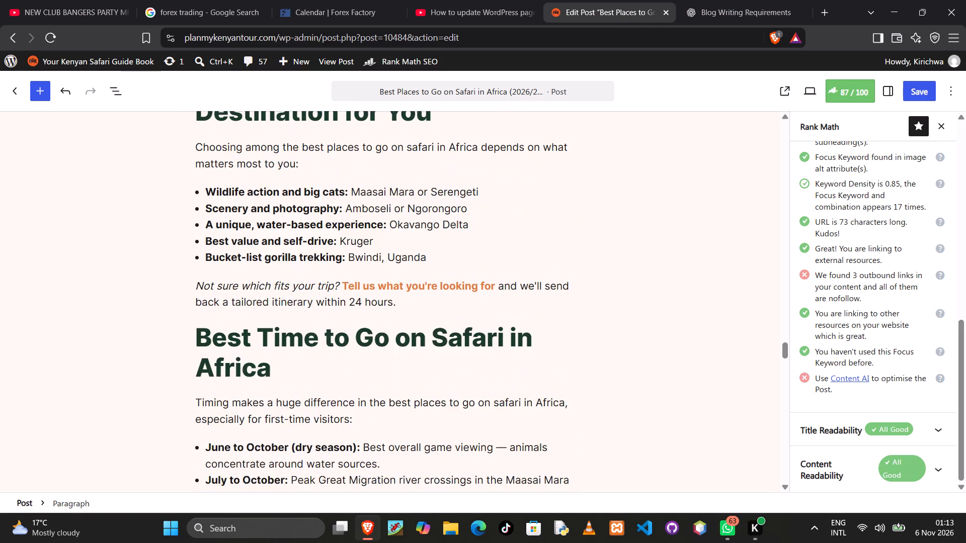
{"action": "scroll", "coordinate": [581, 372], "scroll_direction": "up", "scroll_amount": 3}
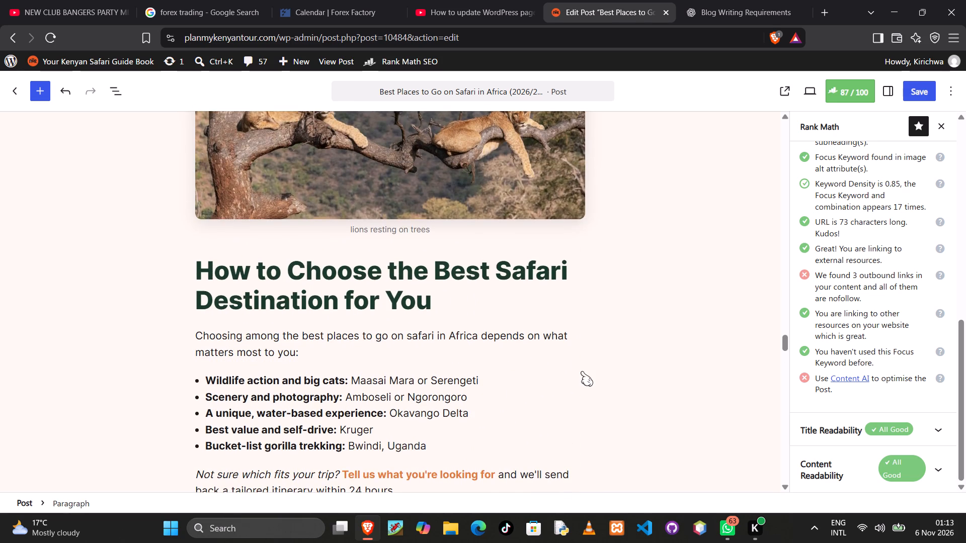
{"action": "scroll", "coordinate": [581, 372], "scroll_direction": "up", "scroll_amount": 6}
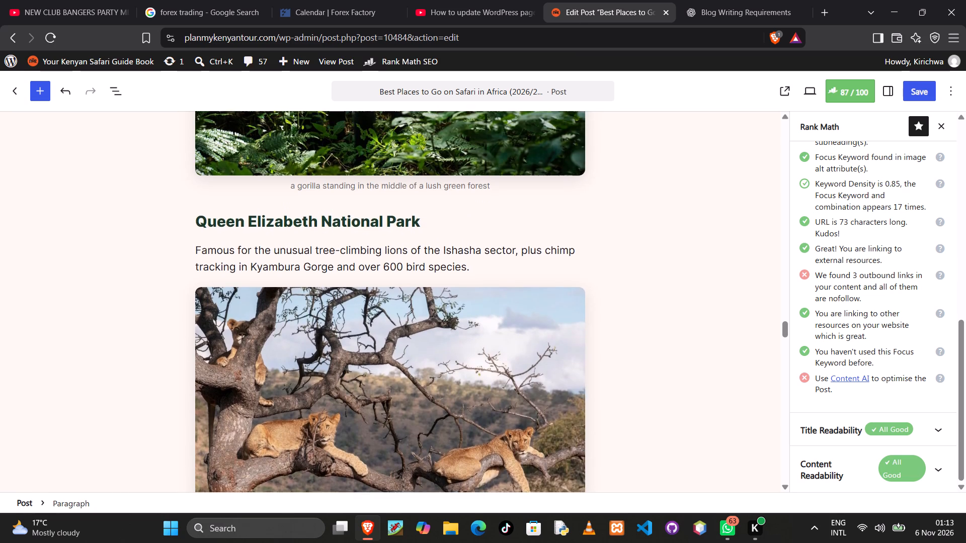
{"action": "scroll", "coordinate": [581, 372], "scroll_direction": "up", "scroll_amount": 8}
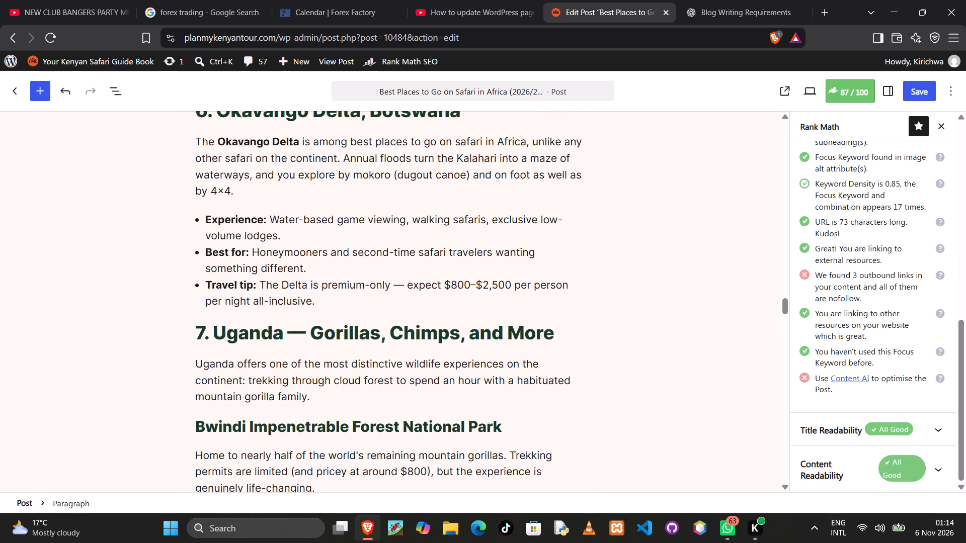
Read through the Uganda, How to Choose the Best Safari Destination and Best Time to Go sections for focus keyword use.
{"action": "scroll", "coordinate": [581, 372], "scroll_direction": "down", "scroll_amount": 2}
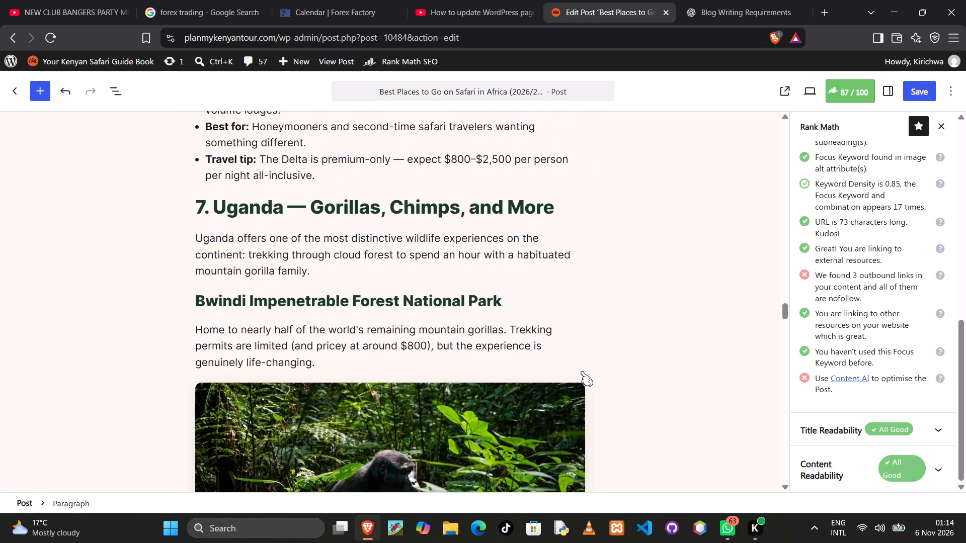
{"action": "scroll", "coordinate": [581, 372], "scroll_direction": "down", "scroll_amount": 1}
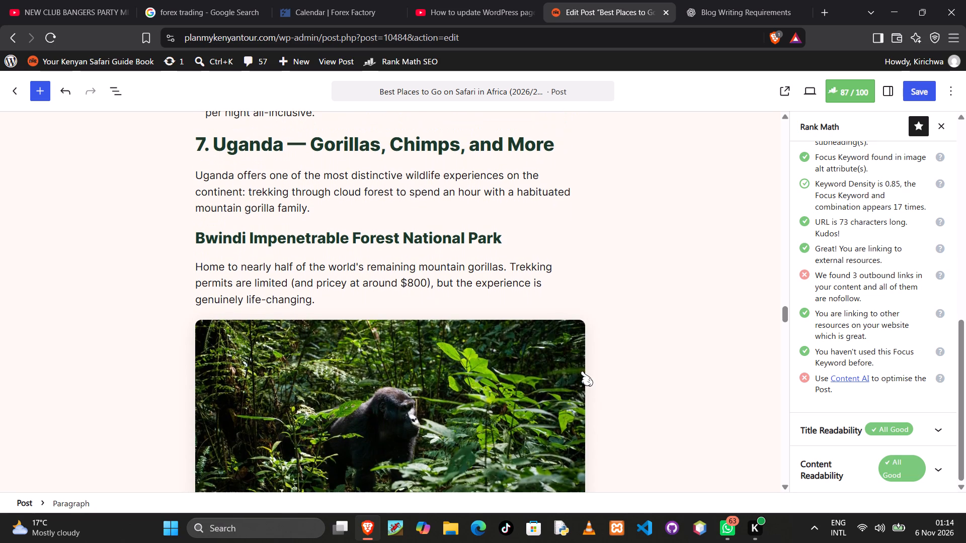
{"action": "scroll", "coordinate": [581, 372], "scroll_direction": "down", "scroll_amount": 1}
{"action": "scroll", "coordinate": [581, 372], "scroll_direction": "up", "scroll_amount": 1}
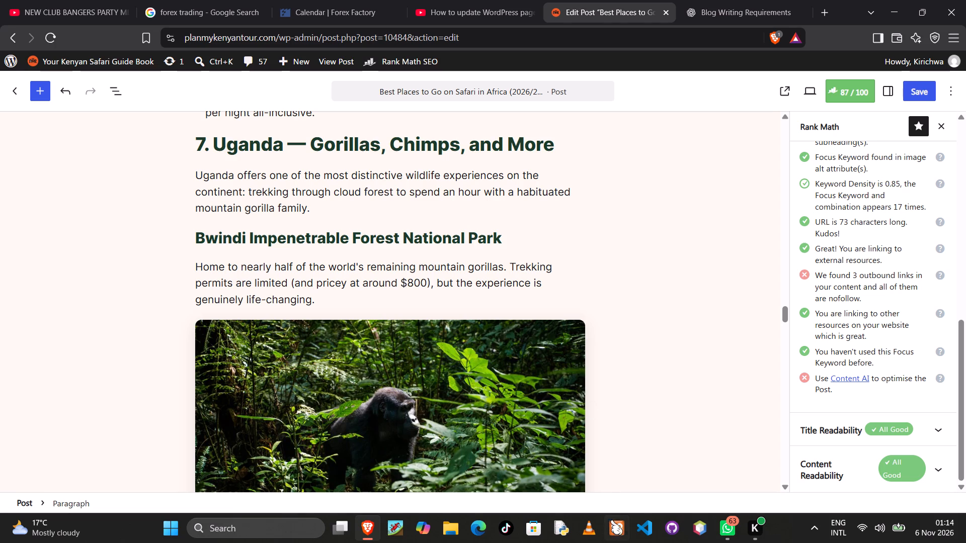
{"action": "scroll", "coordinate": [602, 392], "scroll_direction": "down", "scroll_amount": 6}
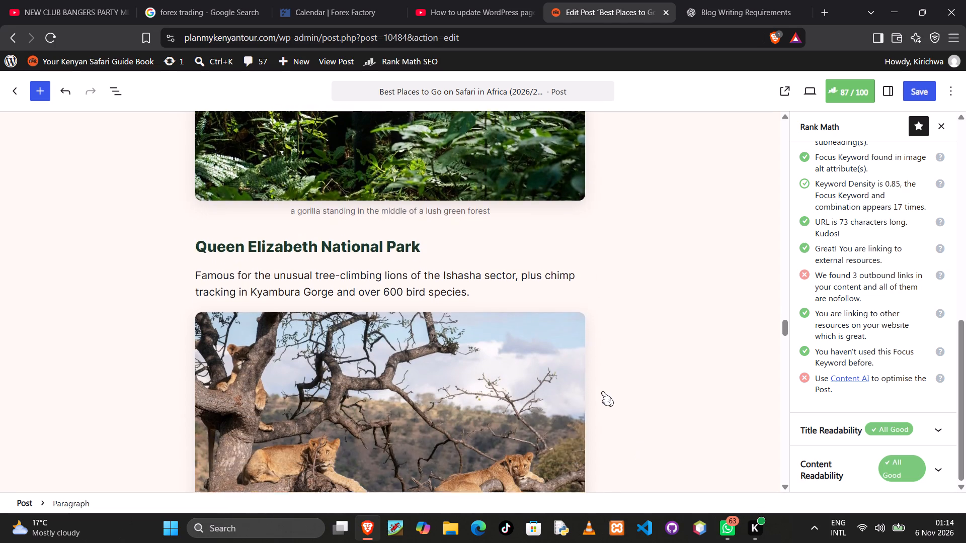
{"action": "scroll", "coordinate": [602, 392], "scroll_direction": "down", "scroll_amount": 6}
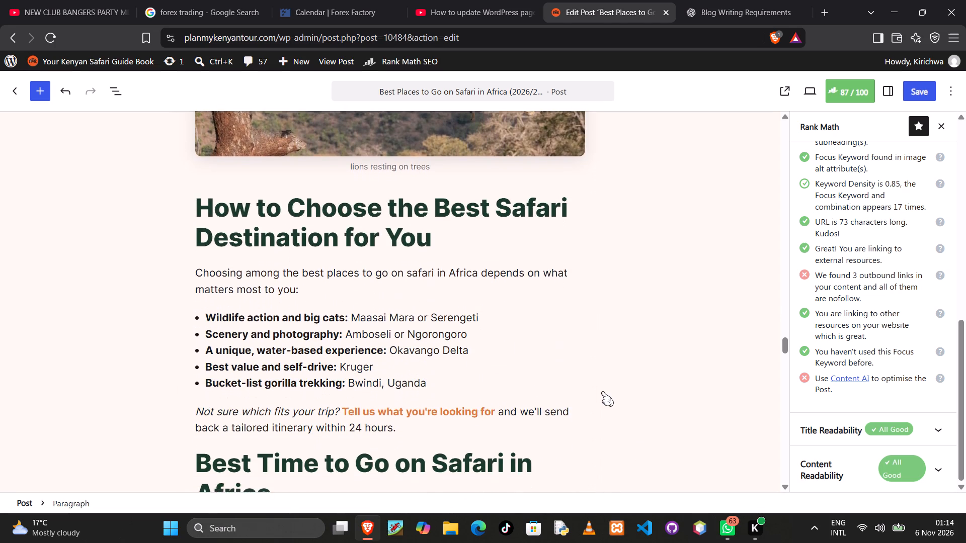
{"action": "scroll", "coordinate": [602, 392], "scroll_direction": "down", "scroll_amount": 1}
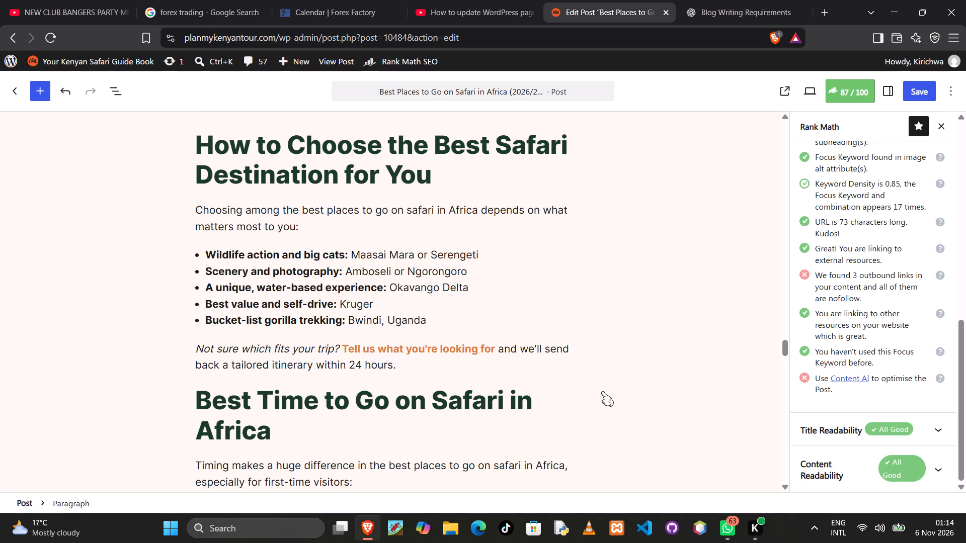
{"action": "scroll", "coordinate": [602, 392], "scroll_direction": "up", "scroll_amount": 2}
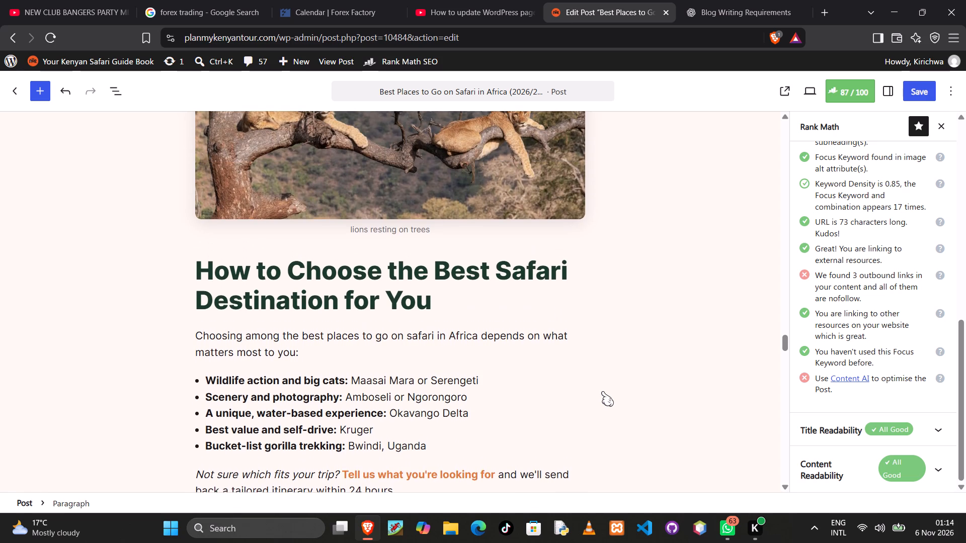
{"action": "scroll", "coordinate": [602, 392], "scroll_direction": "down", "scroll_amount": 1}
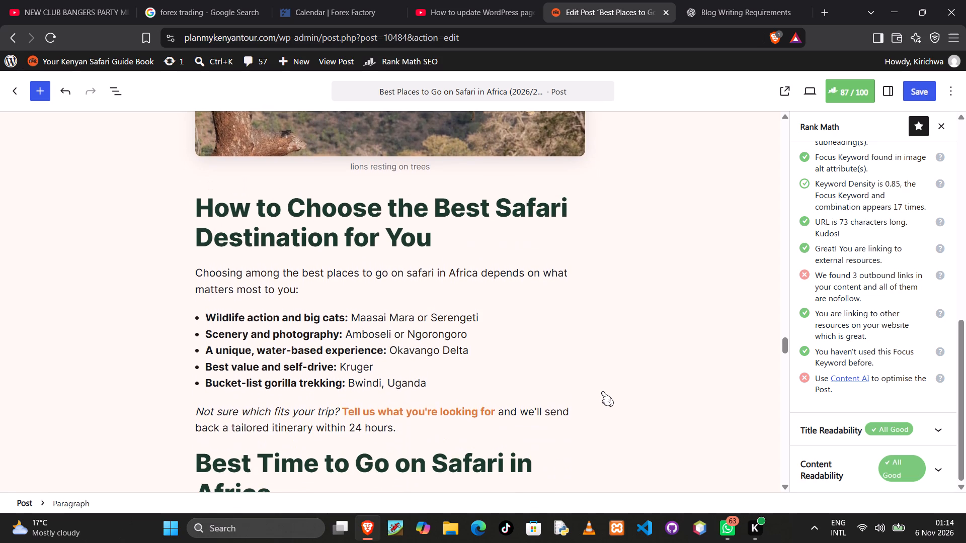
{"action": "scroll", "coordinate": [602, 392], "scroll_direction": "up", "scroll_amount": 1}
{"action": "scroll", "coordinate": [602, 392], "scroll_direction": "down", "scroll_amount": 1}
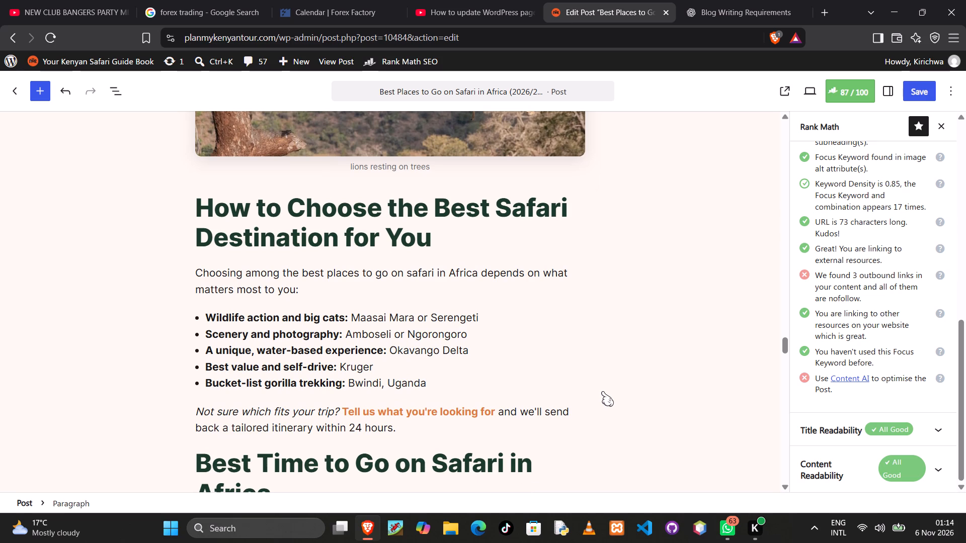
{"action": "scroll", "coordinate": [602, 392], "scroll_direction": "down", "scroll_amount": 2}
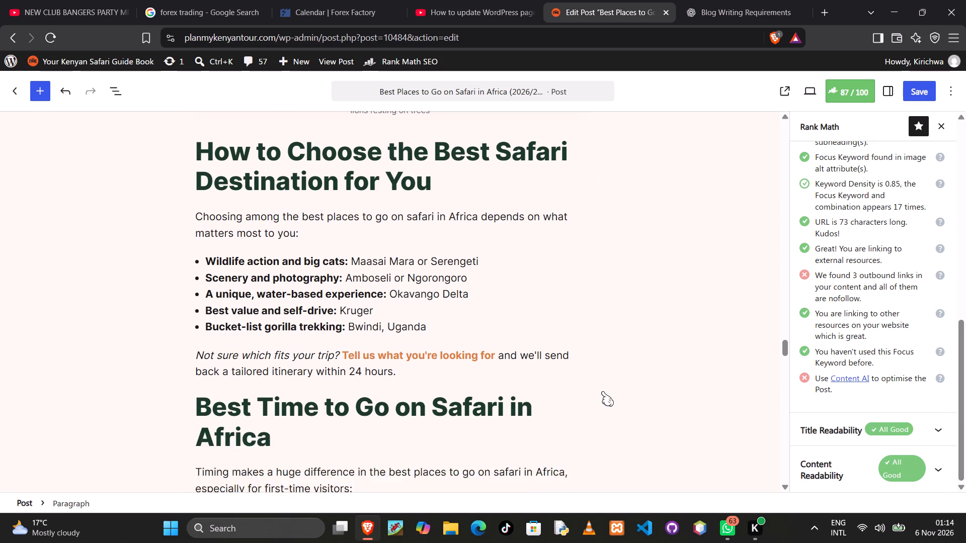
{"action": "scroll", "coordinate": [602, 392], "scroll_direction": "down", "scroll_amount": 3}
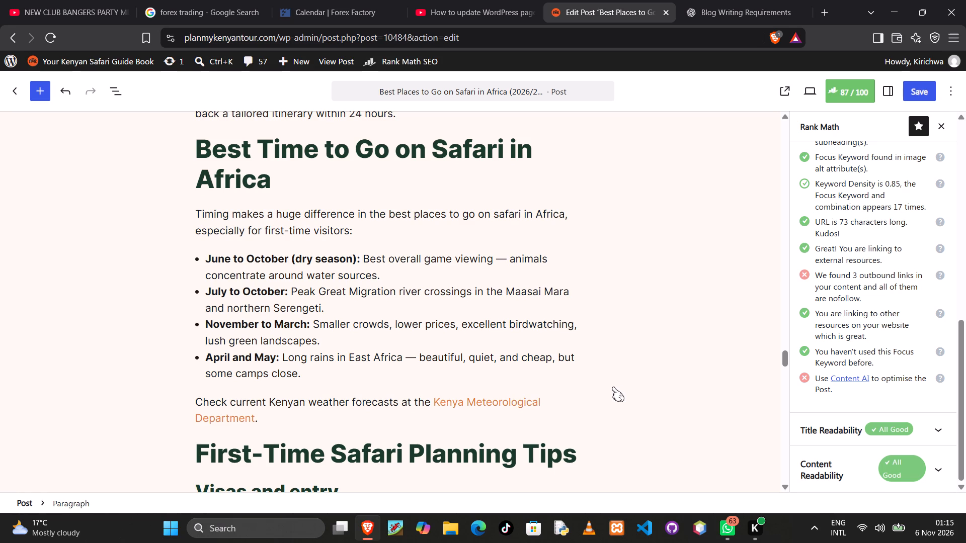
Re-examine the Okavango Delta and Uganda sections, including Bwindi Impenetrable Forest National Park, for focus keyword use.
{"action": "scroll", "coordinate": [631, 373], "scroll_direction": "up", "scroll_amount": 14}
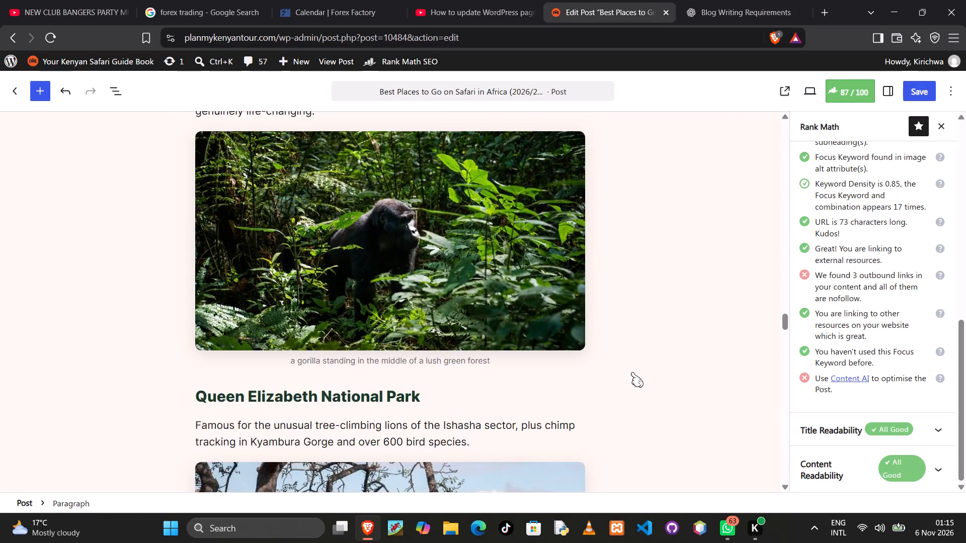
{"action": "scroll", "coordinate": [631, 373], "scroll_direction": "up", "scroll_amount": 7}
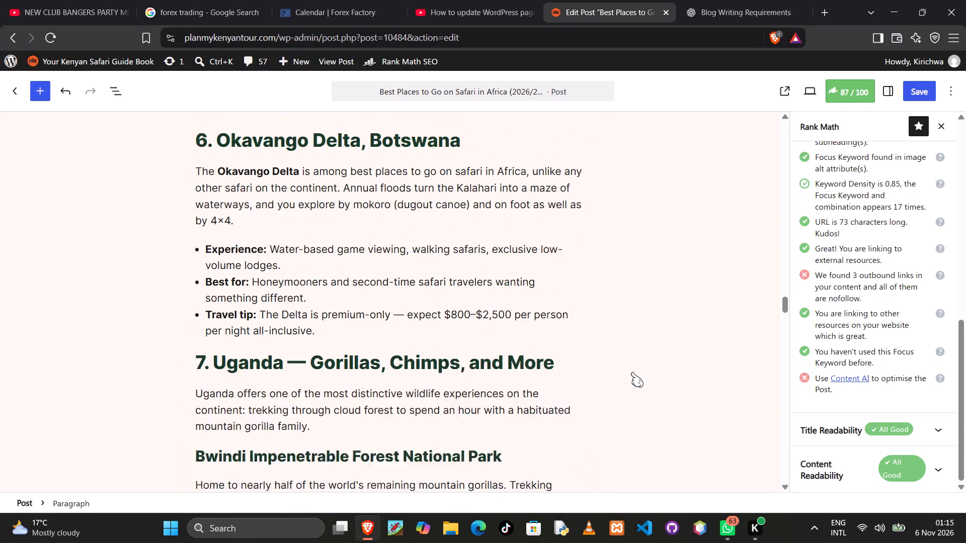
{"action": "scroll", "coordinate": [631, 373], "scroll_direction": "down", "scroll_amount": 5}
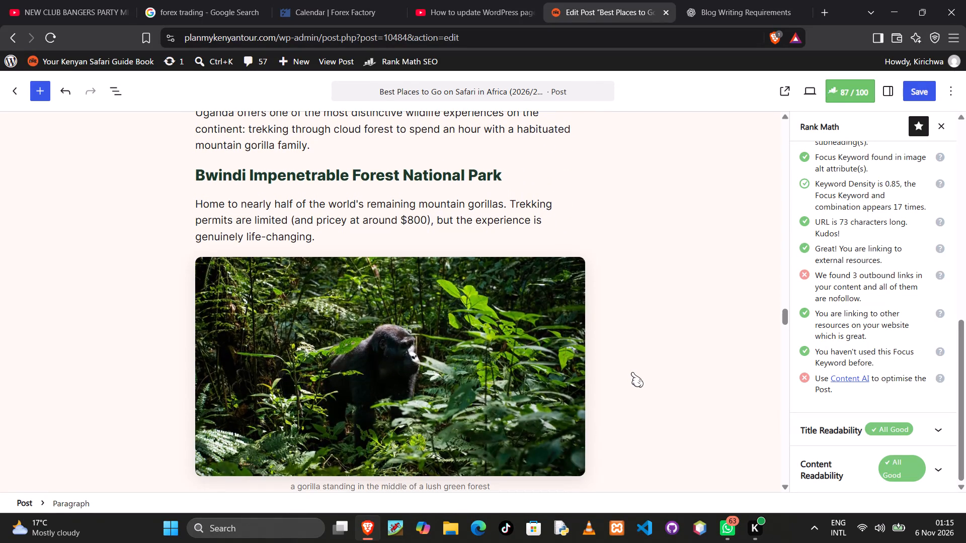
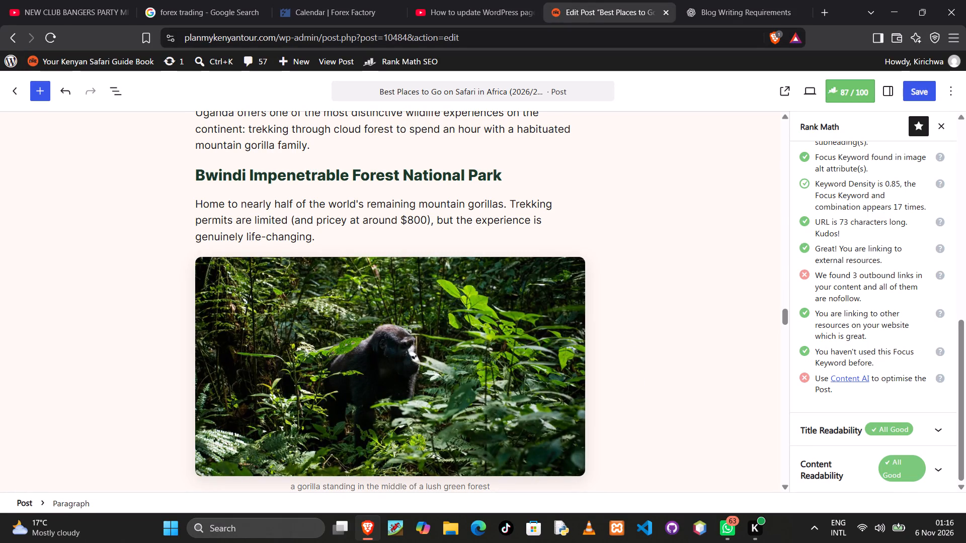
Compare the Uganda section with the How to Choose the Best Safari Destination section for another focus keyword placement.
{"action": "scroll", "coordinate": [441, 306], "scroll_direction": "down", "scroll_amount": 11}
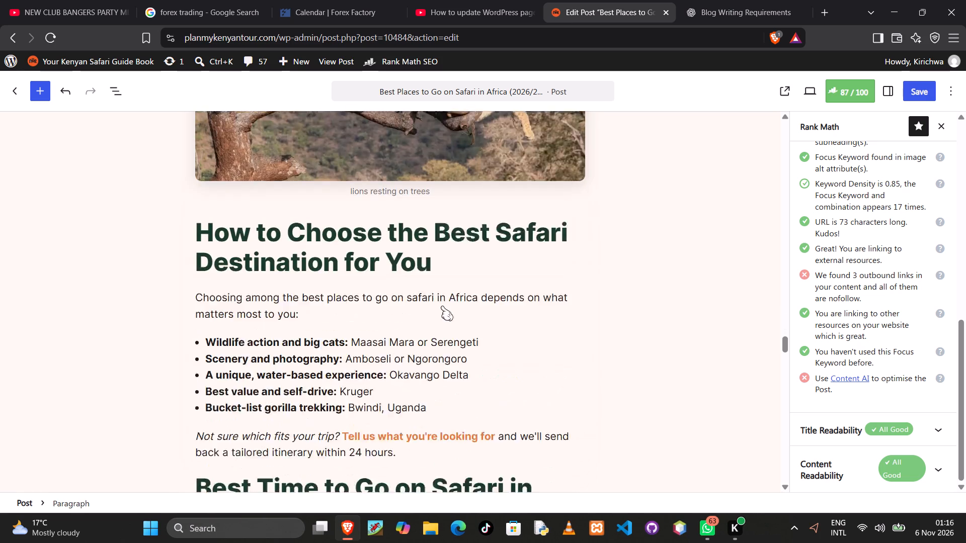
{"action": "scroll", "coordinate": [441, 306], "scroll_direction": "down", "scroll_amount": 1}
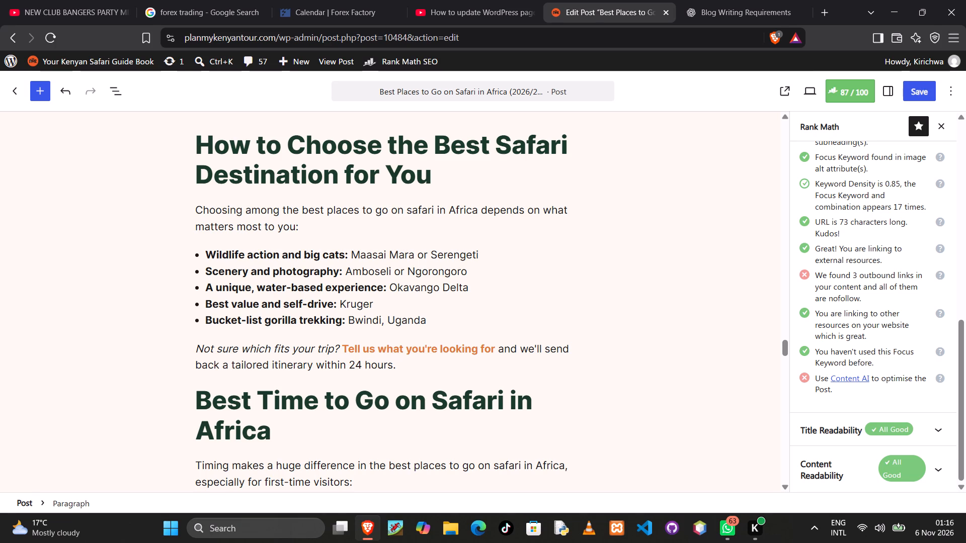
{"action": "scroll", "coordinate": [424, 330], "scroll_direction": "up", "scroll_amount": 8}
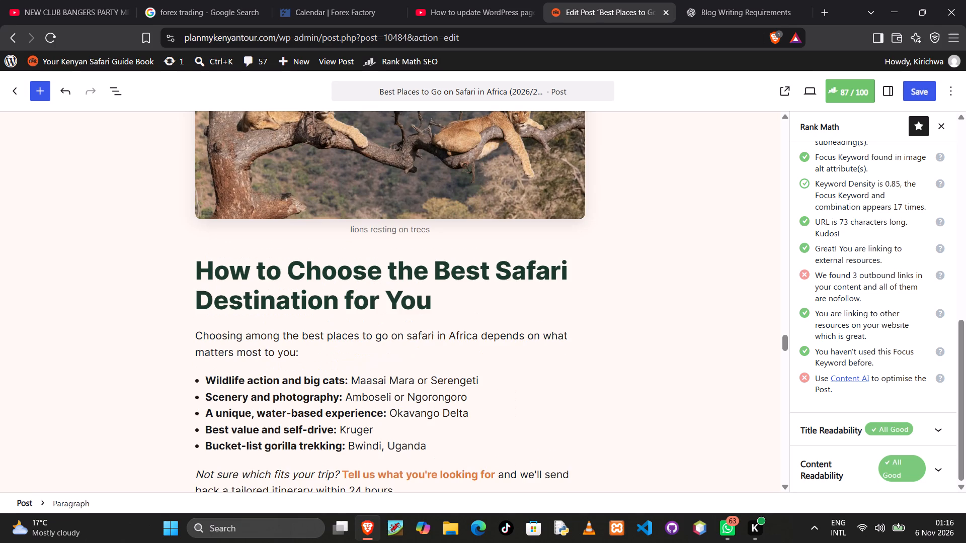
{"action": "scroll", "coordinate": [424, 330], "scroll_direction": "down", "scroll_amount": 4}
{"action": "scroll", "coordinate": [424, 330], "scroll_direction": "up", "scroll_amount": 15}
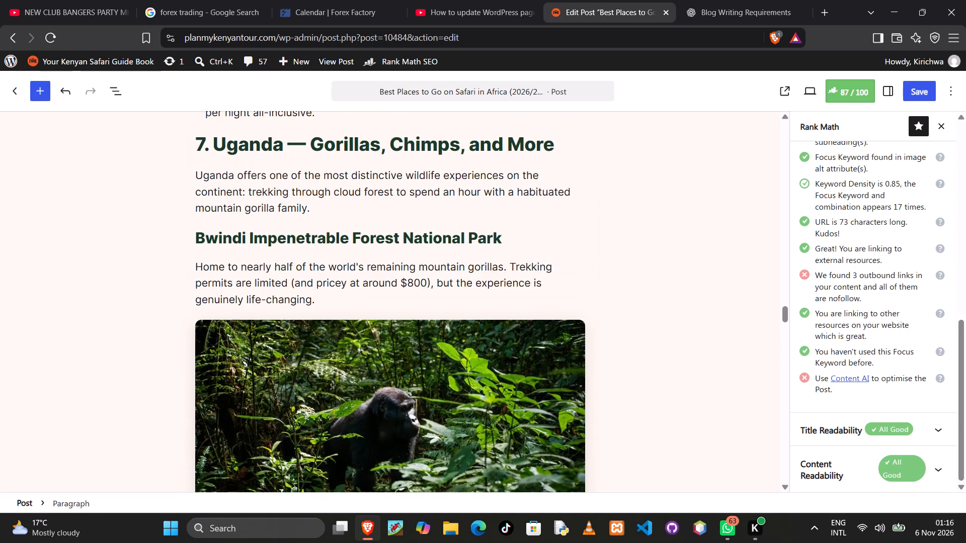
In the Uganda section's opening paragraph, insert "among the best places to go on safari in Africa" after "wildlife experiences".
{"action": "scroll", "coordinate": [424, 330], "scroll_direction": "up", "scroll_amount": 3}
{"action": "scroll", "coordinate": [424, 330], "scroll_direction": "down", "scroll_amount": 3}
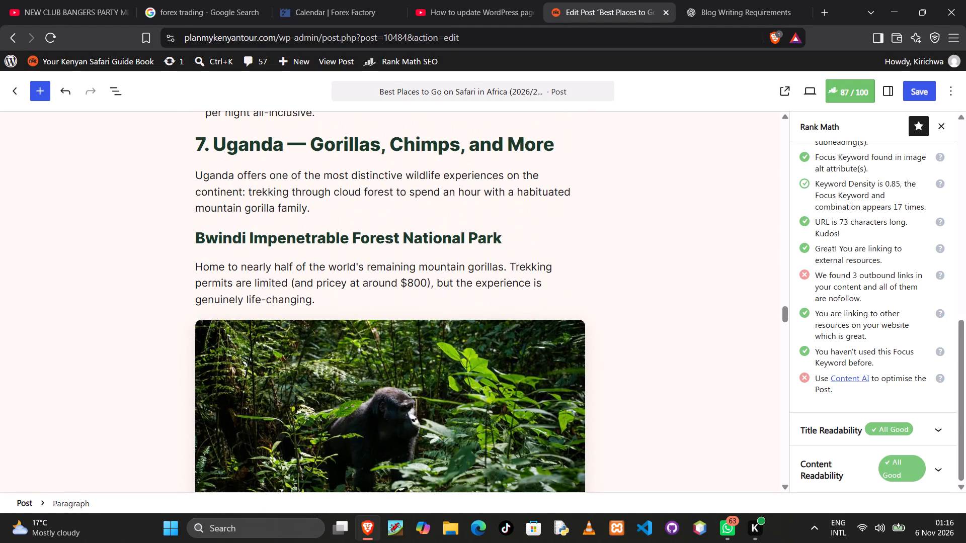
{"action": "scroll", "coordinate": [424, 330], "scroll_direction": "up", "scroll_amount": 1}
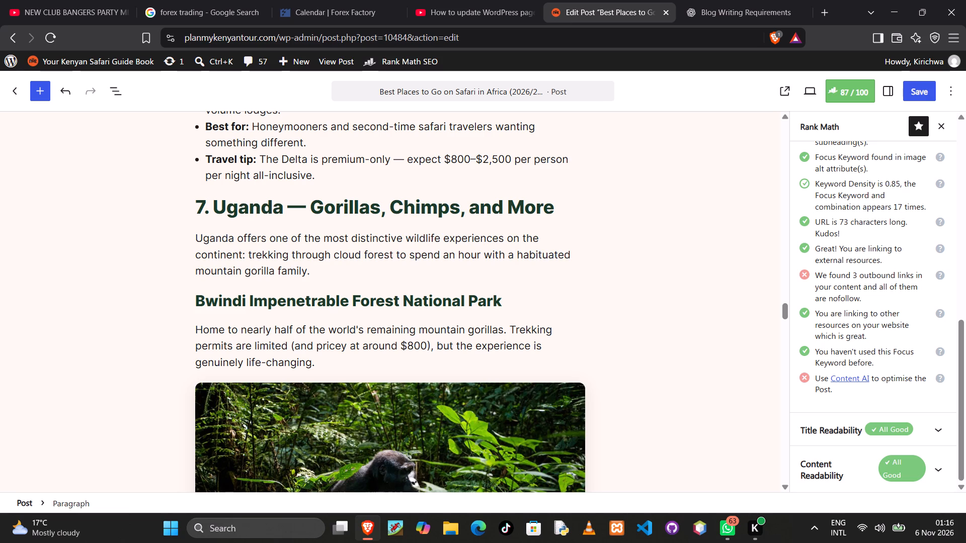
{"action": "left_click", "coordinate": [501, 238]}
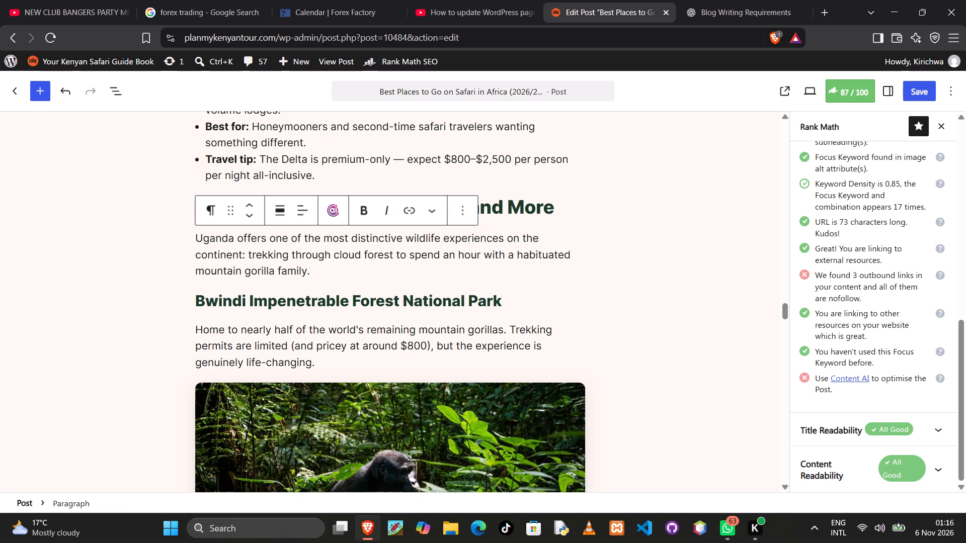
{"action": "left_click", "coordinate": [503, 238]}
{"action": "key", "text": "space"}
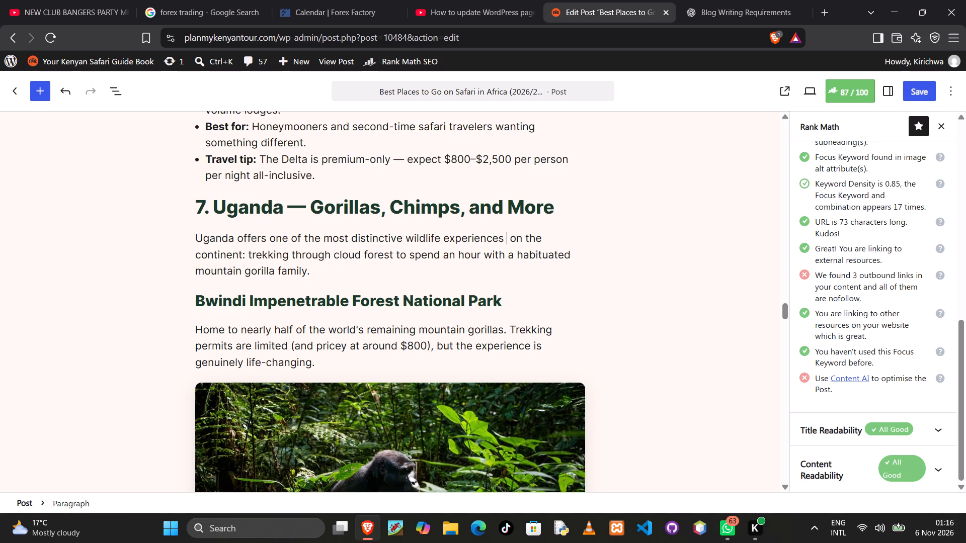
{"action": "type", "text": "among the"}
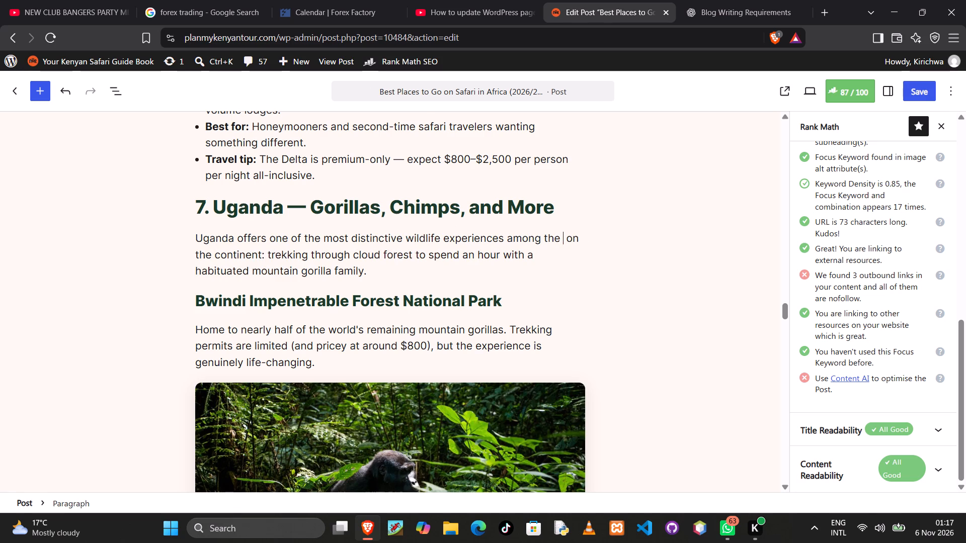
{"action": "key", "text": "space"}
{"action": "key", "text": "ctrl+v"}
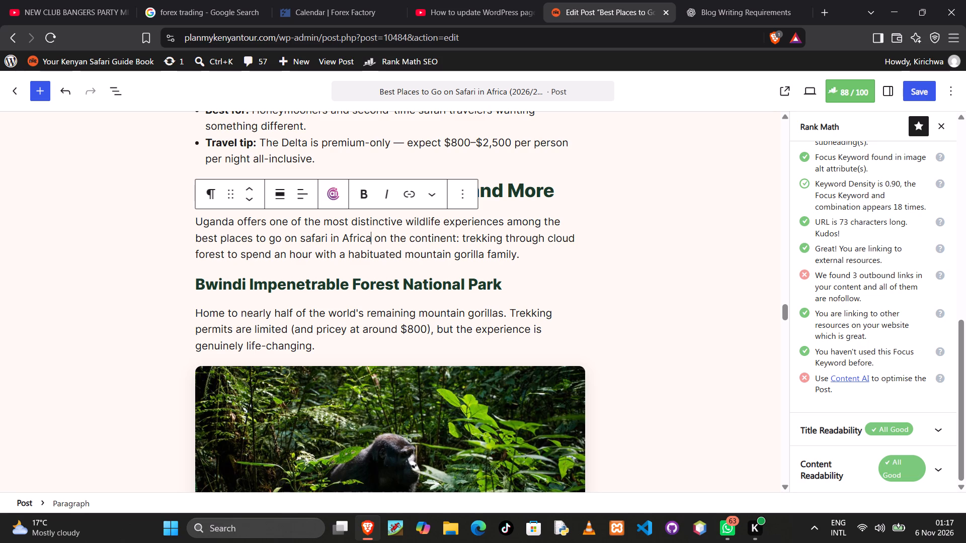
Read on from the Bwindi paragraph through the Best Time to Go on Safari section for further focus keyword placements.
{"action": "scroll", "coordinate": [449, 329], "scroll_direction": "down", "scroll_amount": 3}
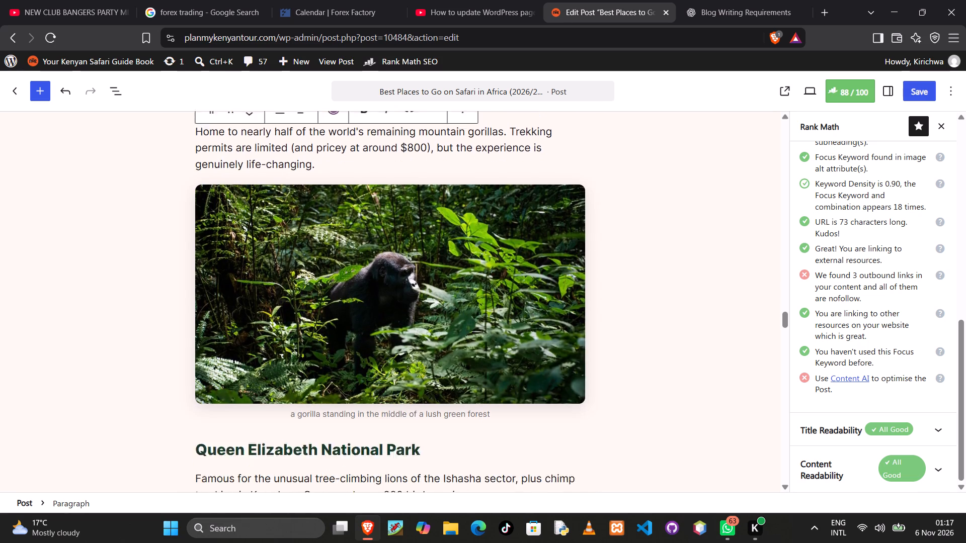
{"action": "scroll", "coordinate": [449, 329], "scroll_direction": "down", "scroll_amount": 12}
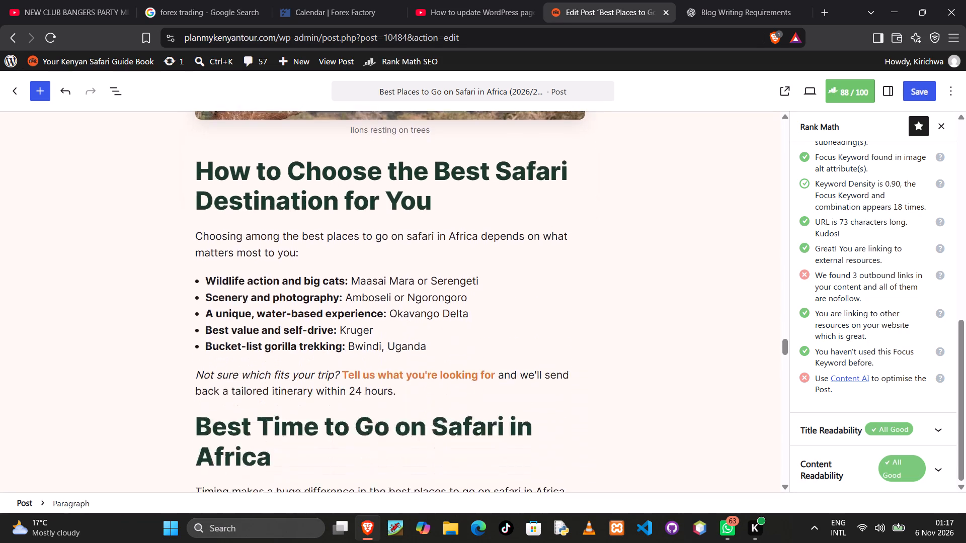
{"action": "scroll", "coordinate": [449, 329], "scroll_direction": "down", "scroll_amount": 3}
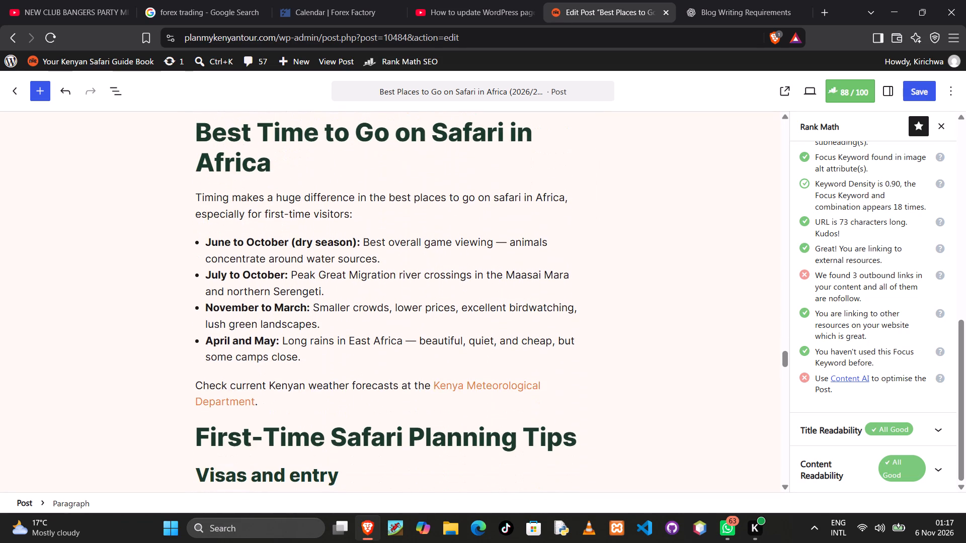
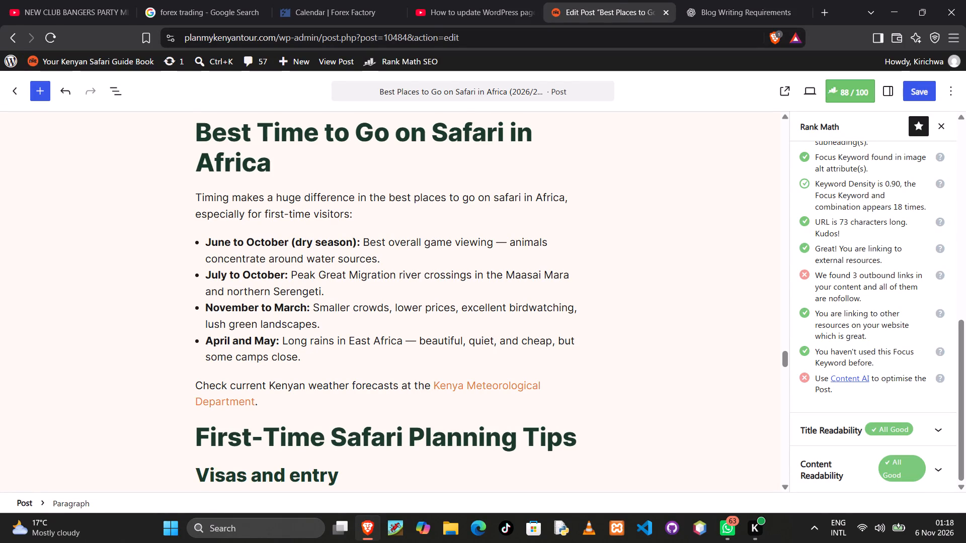
In the How to Choose section's closing paragraph, insert "of the best places to go on safari in Africa" after "Not sure which".
{"action": "scroll", "coordinate": [316, 243], "scroll_direction": "up", "scroll_amount": 2}
{"action": "scroll", "coordinate": [316, 243], "scroll_direction": "down", "scroll_amount": 6}
{"action": "scroll", "coordinate": [316, 243], "scroll_direction": "up", "scroll_amount": 10}
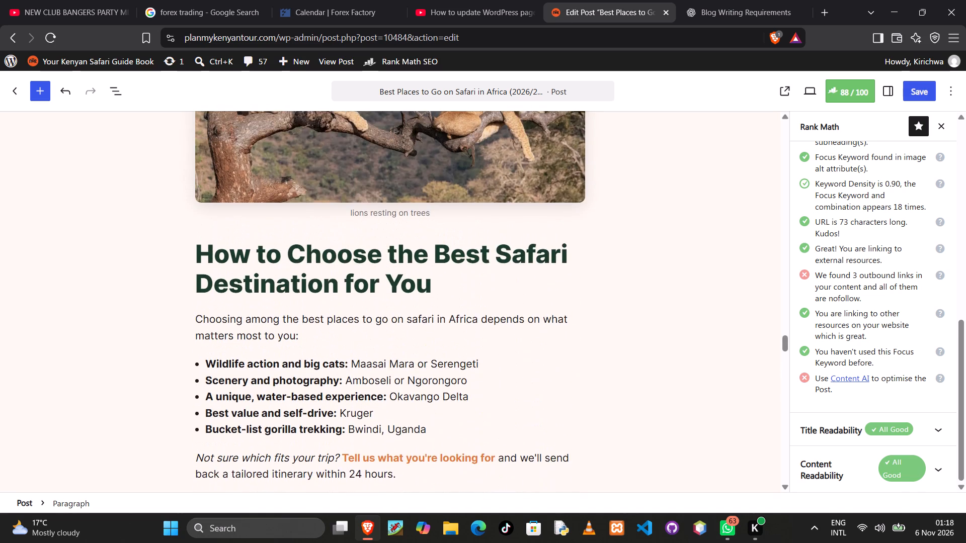
{"action": "scroll", "coordinate": [316, 243], "scroll_direction": "down", "scroll_amount": 2}
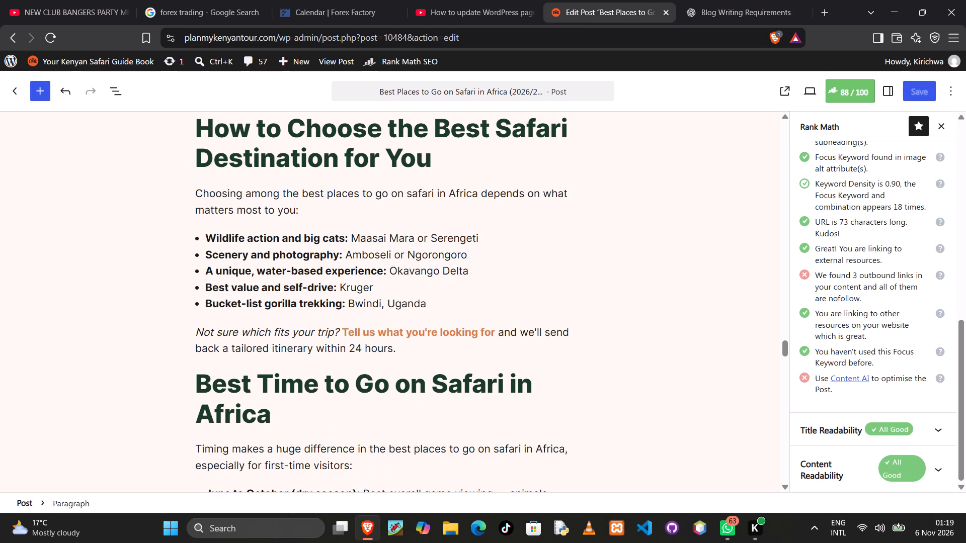
{"action": "left_click", "coordinate": [271, 331]}
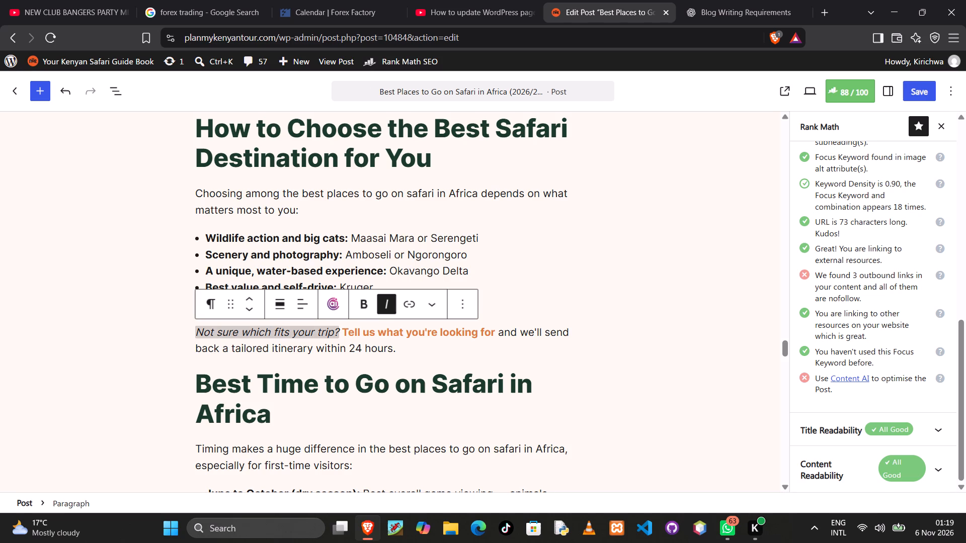
{"action": "key", "text": "space"}
{"action": "type", "text": "of"}
{"action": "key", "text": "space"}
{"action": "type", "text": "the"}
{"action": "key", "text": "space"}
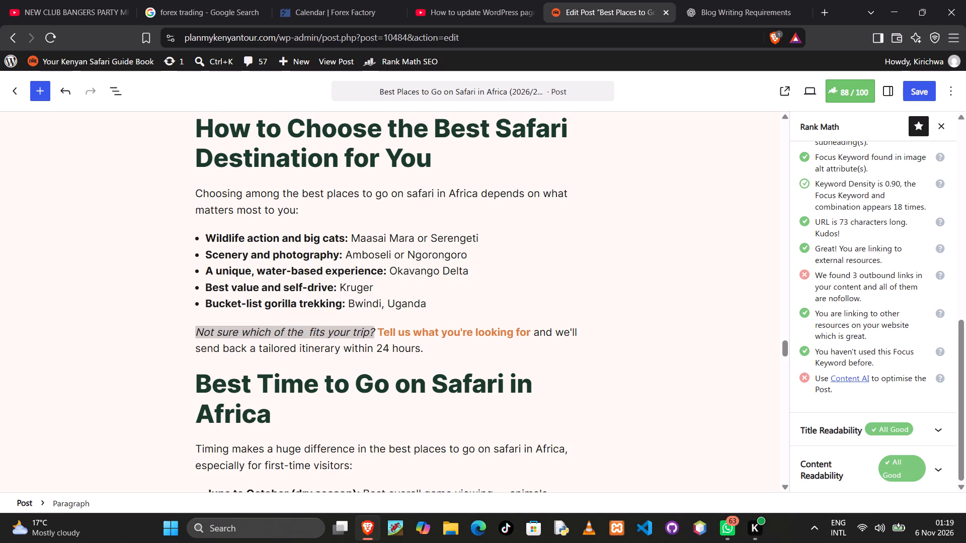
{"action": "key", "text": "ctrl+v"}
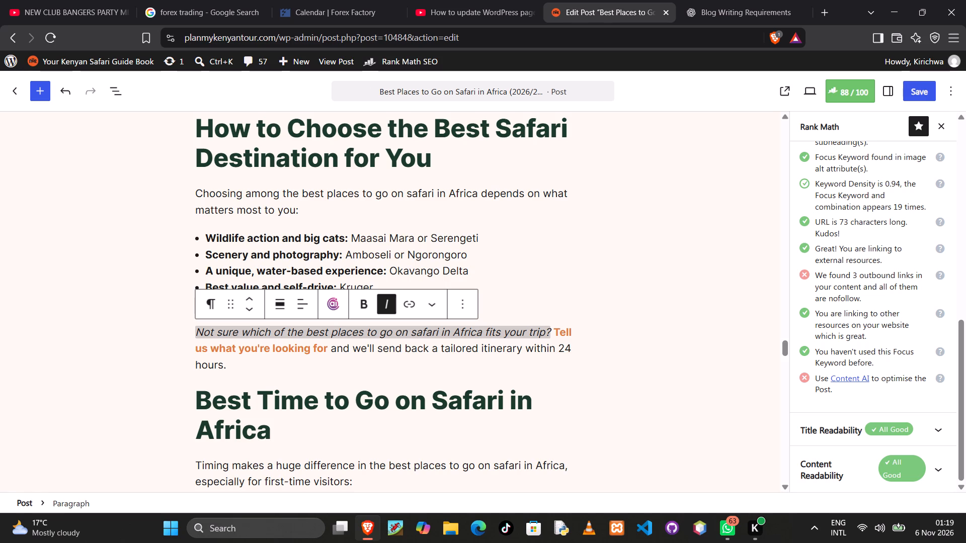
{"action": "left_click", "coordinate": [271, 362]}
Read on from the Best Time to Go on Safari section to the start of the Frequently Asked Questions for further focus keyword placements.
{"action": "scroll", "coordinate": [271, 362], "scroll_direction": "down", "scroll_amount": 4}
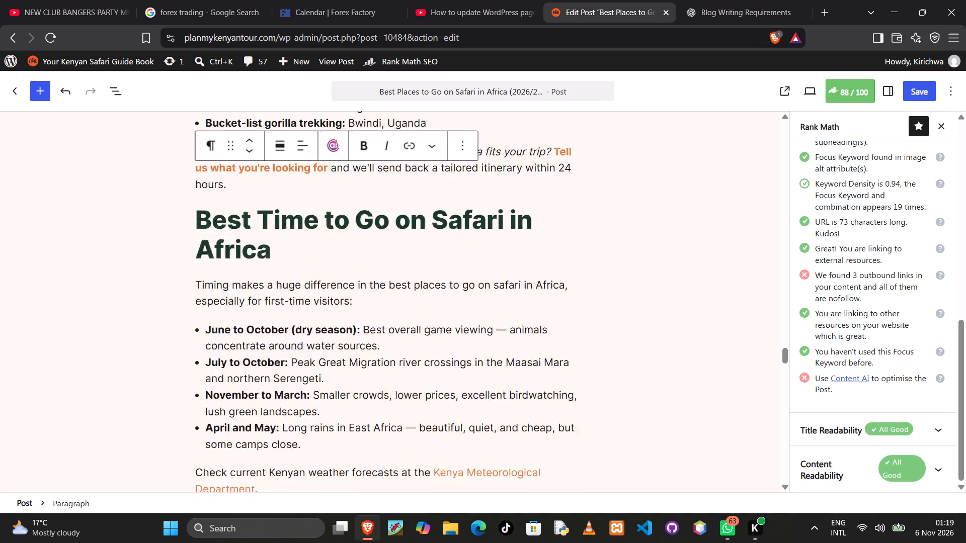
{"action": "scroll", "coordinate": [271, 362], "scroll_direction": "down", "scroll_amount": 5}
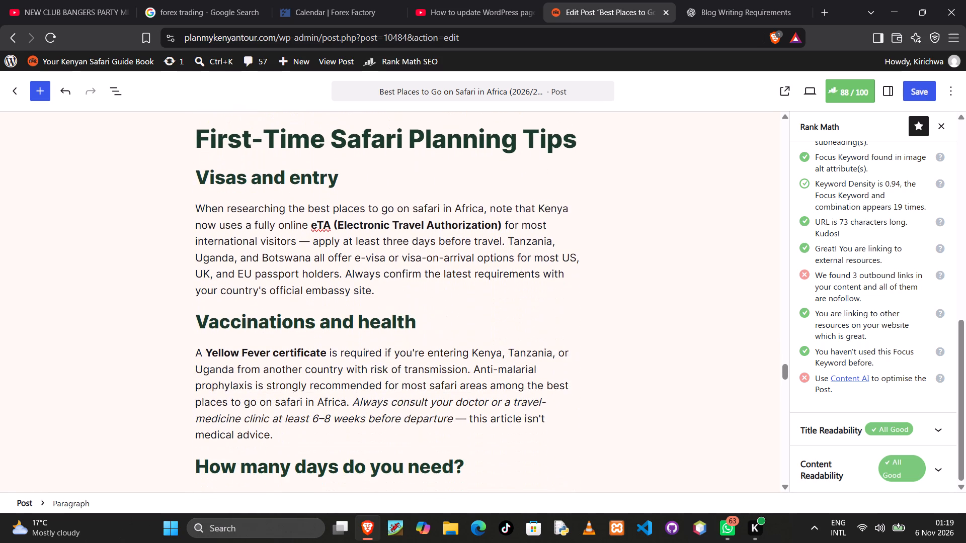
{"action": "scroll", "coordinate": [271, 362], "scroll_direction": "down", "scroll_amount": 4}
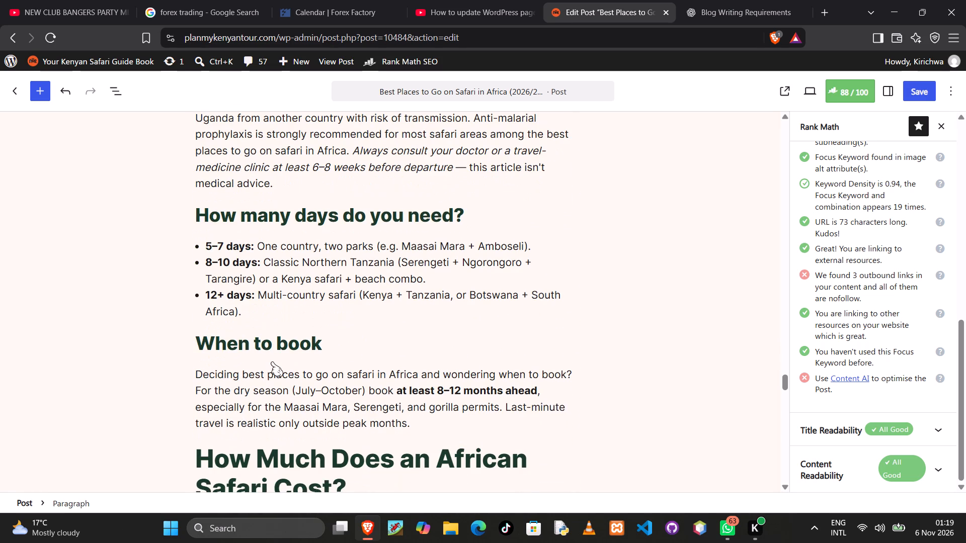
{"action": "scroll", "coordinate": [271, 362], "scroll_direction": "down", "scroll_amount": 2}
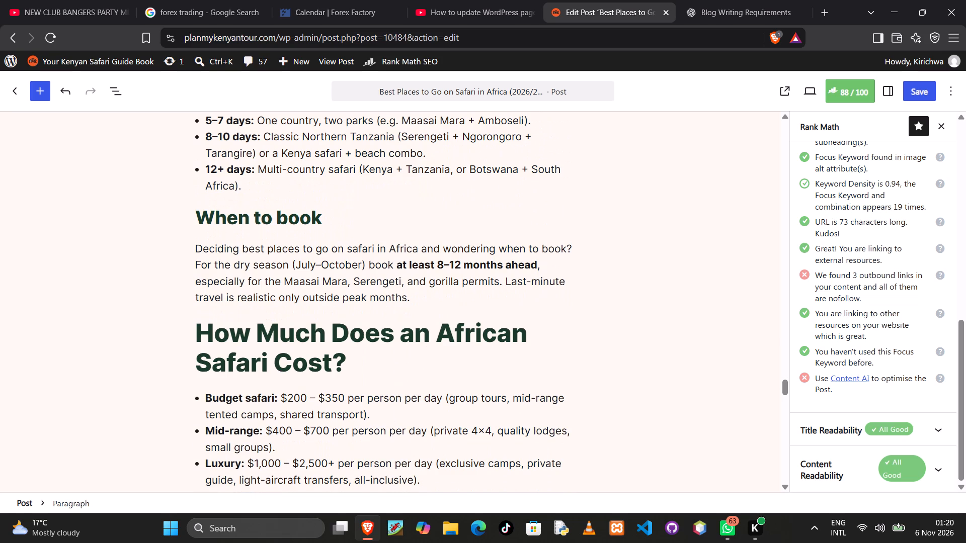
{"action": "scroll", "coordinate": [271, 362], "scroll_direction": "down", "scroll_amount": 2}
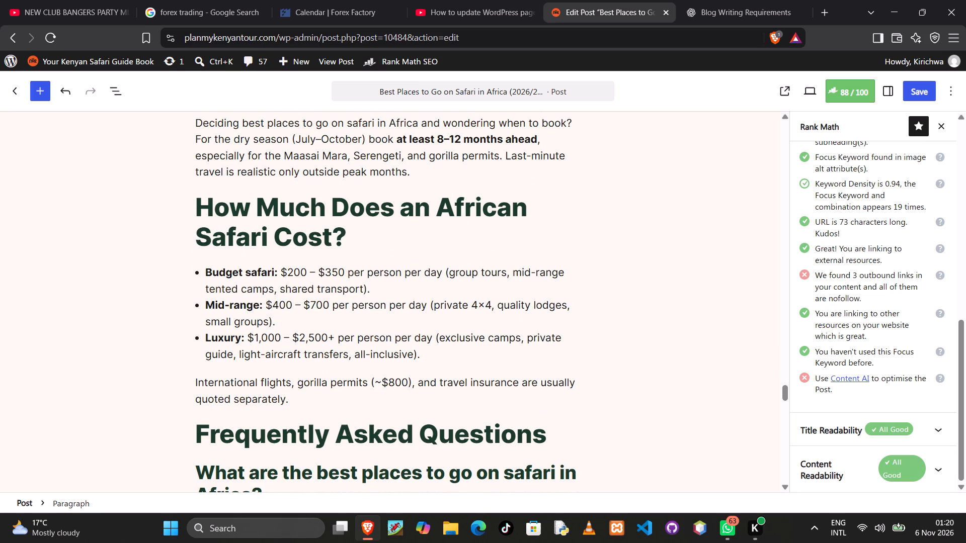
{"action": "scroll", "coordinate": [271, 362], "scroll_direction": "down", "scroll_amount": 1}
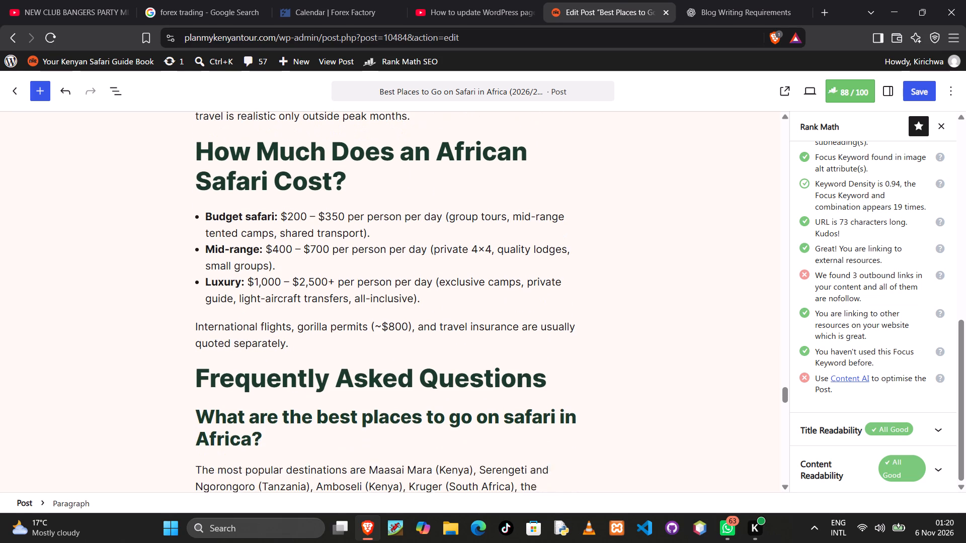
{"action": "scroll", "coordinate": [271, 362], "scroll_direction": "up", "scroll_amount": 2}
{"action": "scroll", "coordinate": [271, 362], "scroll_direction": "down", "scroll_amount": 2}
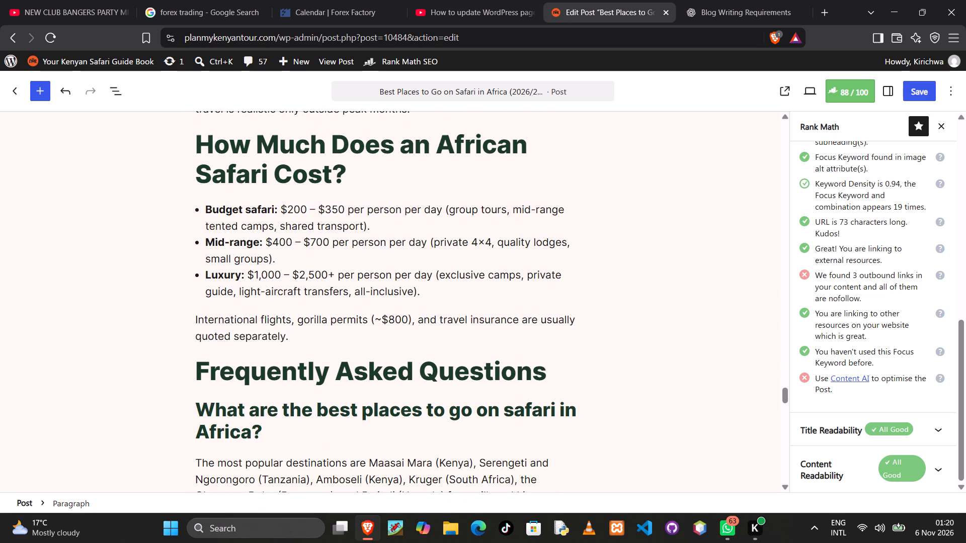
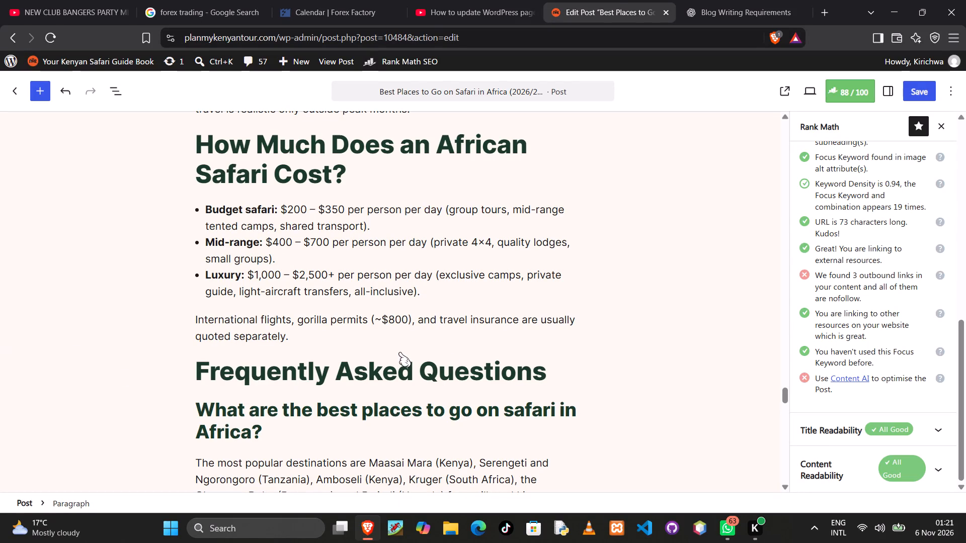
Add a paragraph under the How Much Does an African Safari Cost heading beginning "When planning a trip to the best places to go on safari in Africa".
{"action": "scroll", "coordinate": [458, 333], "scroll_direction": "down", "scroll_amount": 1}
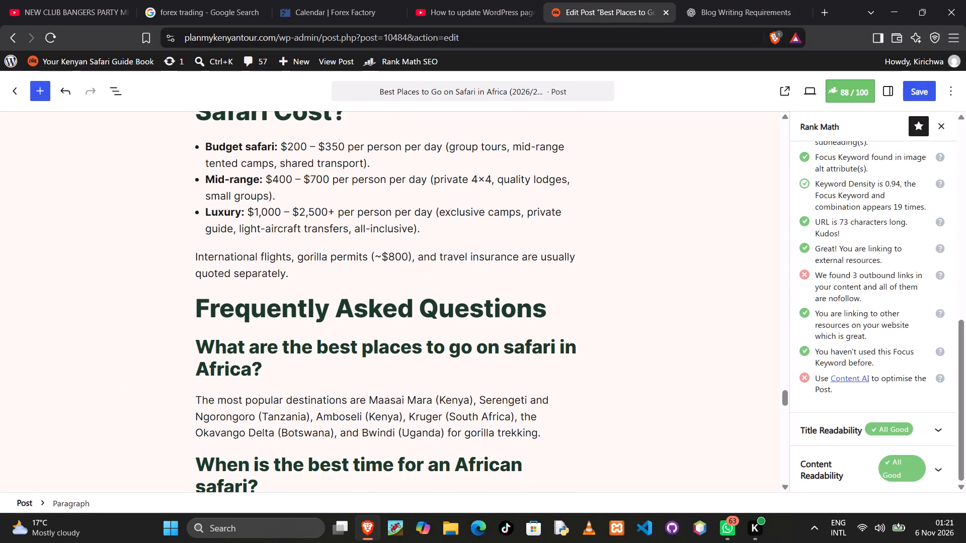
{"action": "scroll", "coordinate": [458, 333], "scroll_direction": "up", "scroll_amount": 1}
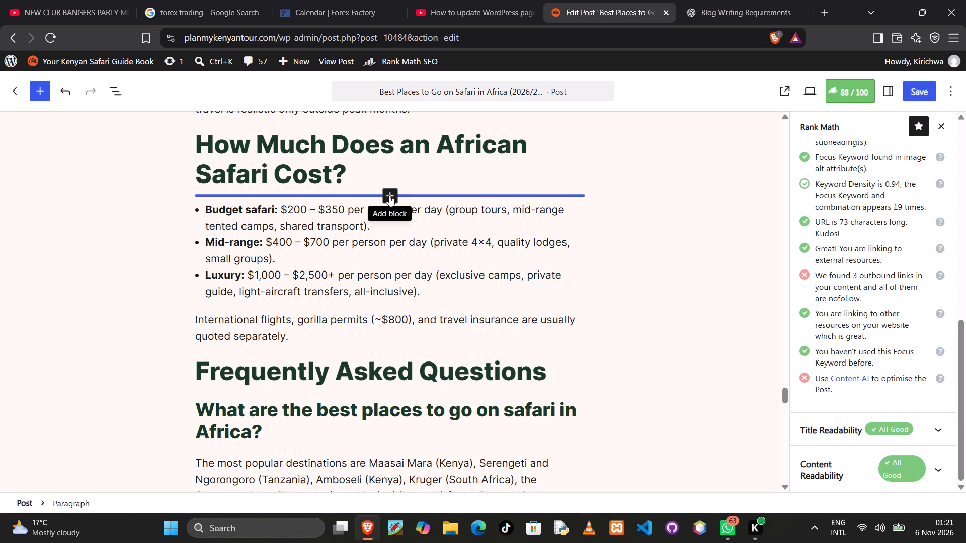
{"action": "left_click", "coordinate": [389, 195]}
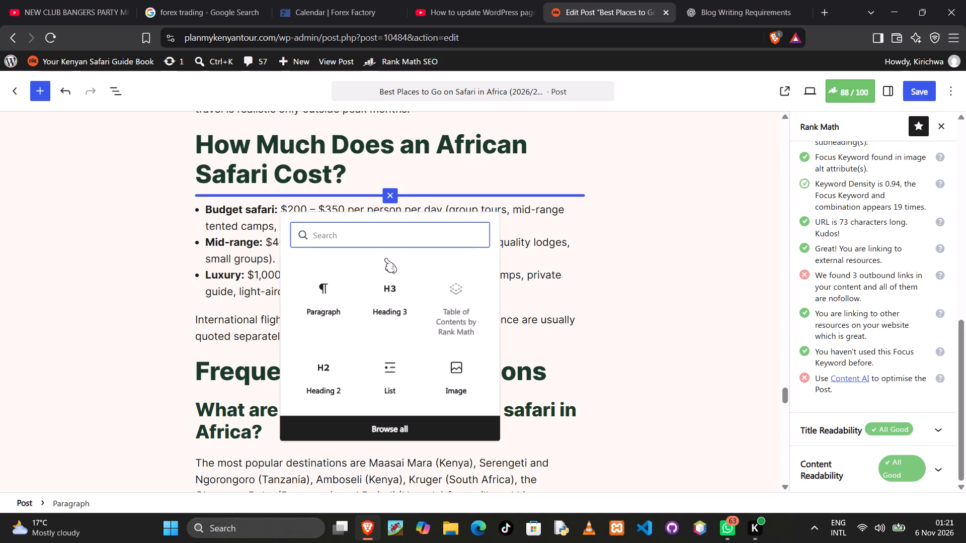
{"action": "left_click", "coordinate": [325, 309]}
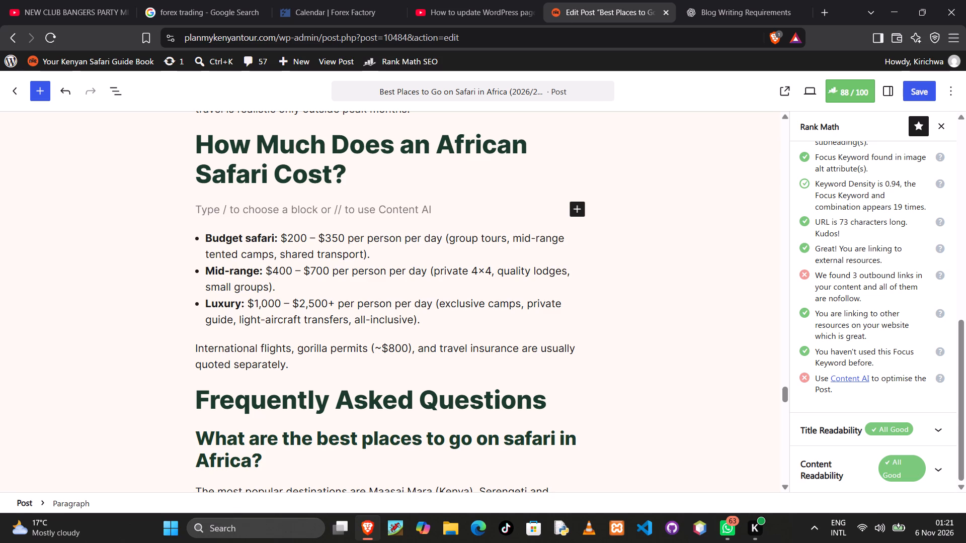
{"action": "type", "text": "When plann"}
{"action": "type", "text": "ing atr"}
{"action": "type", "text": "ip"}
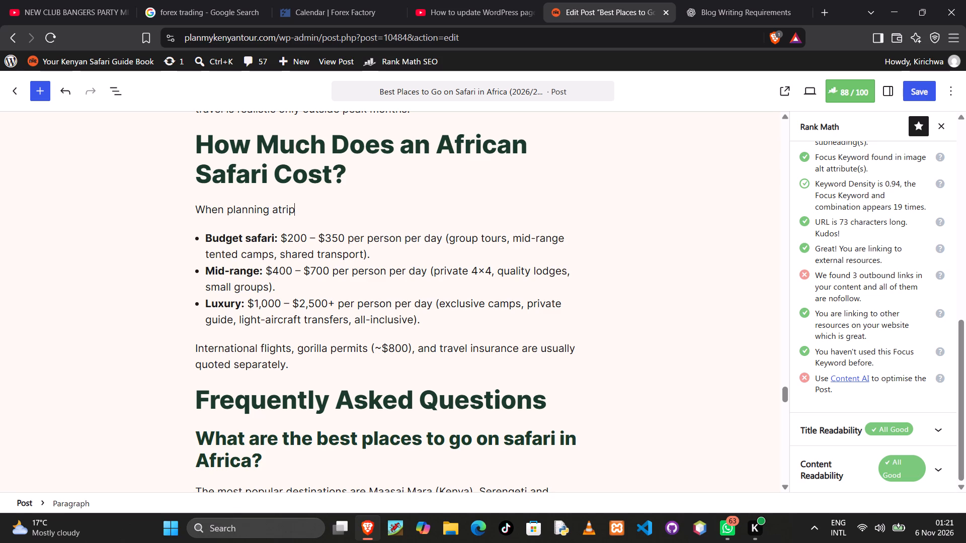
{"action": "key", "text": "Left"}
{"action": "key", "text": "Left"}
{"action": "key", "text": "Left"}
{"action": "key", "text": "Left"}
{"action": "key", "text": "space"}
{"action": "key", "text": "Right"}
{"action": "key", "text": "Right"}
{"action": "key", "text": "Right"}
{"action": "key", "text": "Right"}
{"action": "key", "text": "Right"}
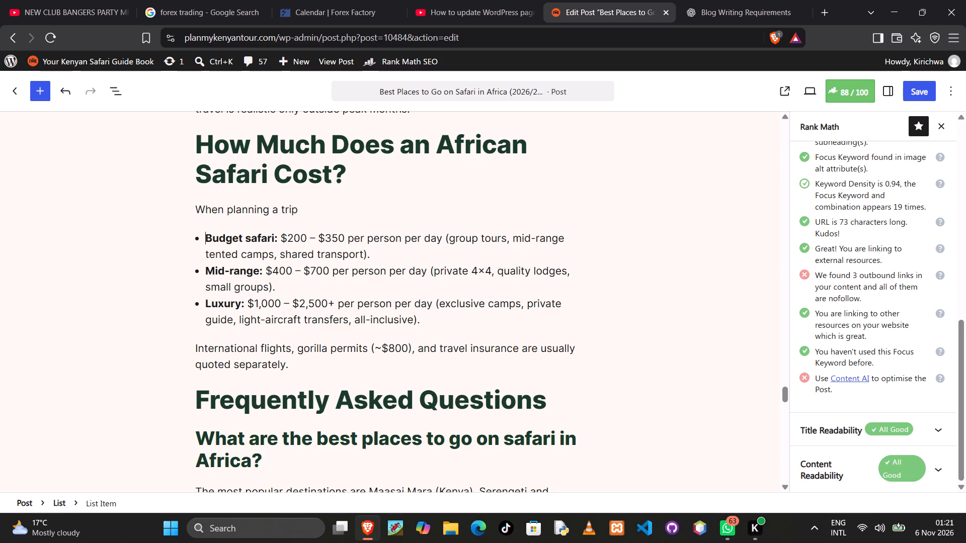
{"action": "key", "text": "Left"}
{"action": "key", "text": "space"}
{"action": "type", "text": "to"}
{"action": "key", "text": "space"}
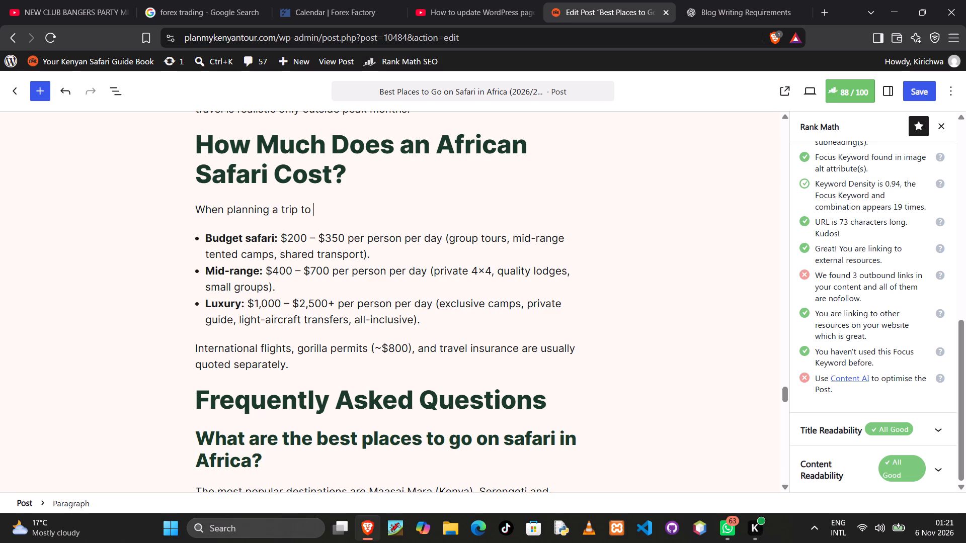
{"action": "type", "text": "the"}
{"action": "key", "text": "space"}
{"action": "key", "text": "ctrl+v"}
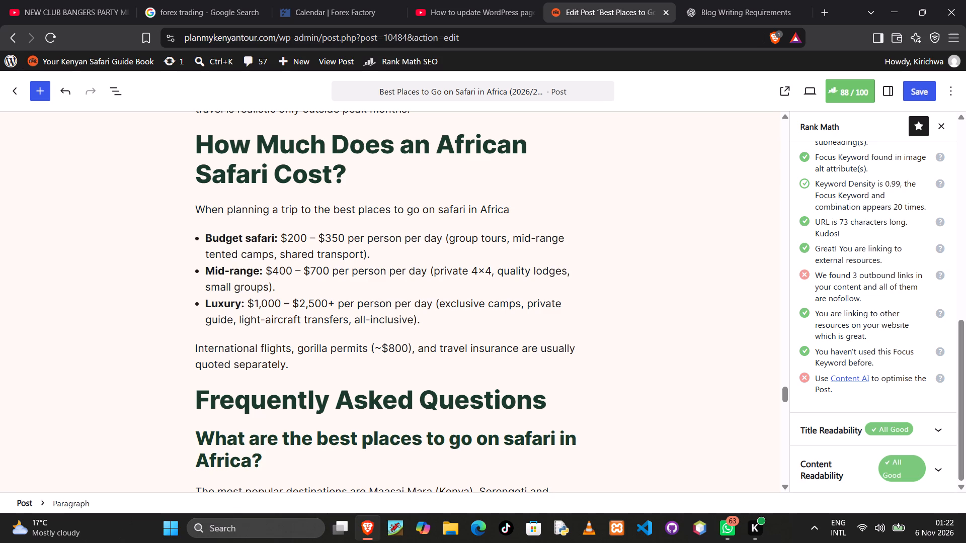
Complete the new cost paragraph's sentence with ", costs typically break down as follows:" to introduce the price list.
{"action": "type", "text": ","}
{"action": "key", "text": "space"}
{"action": "type", "text": "costs tyoically"}
{"action": "key", "text": "space"}
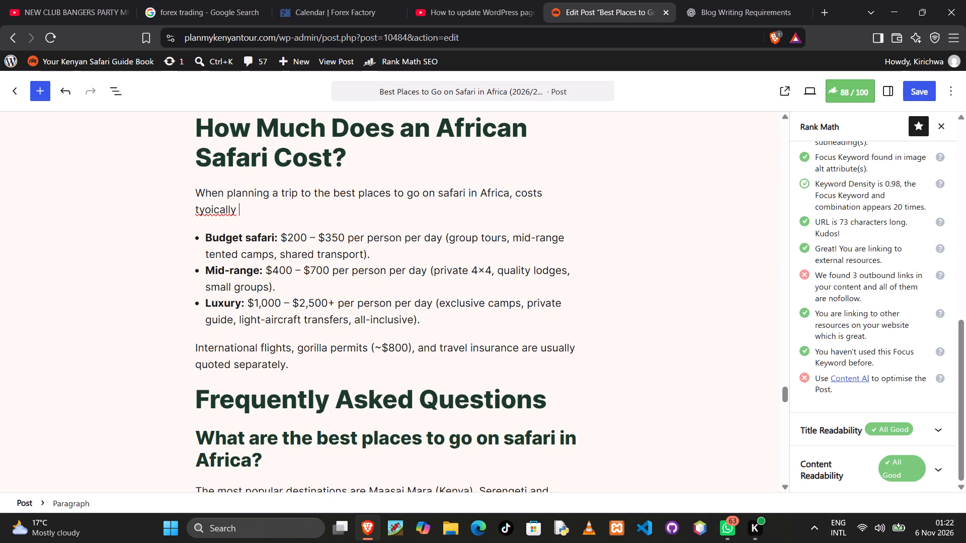
{"action": "type", "text": "break down as follows"}
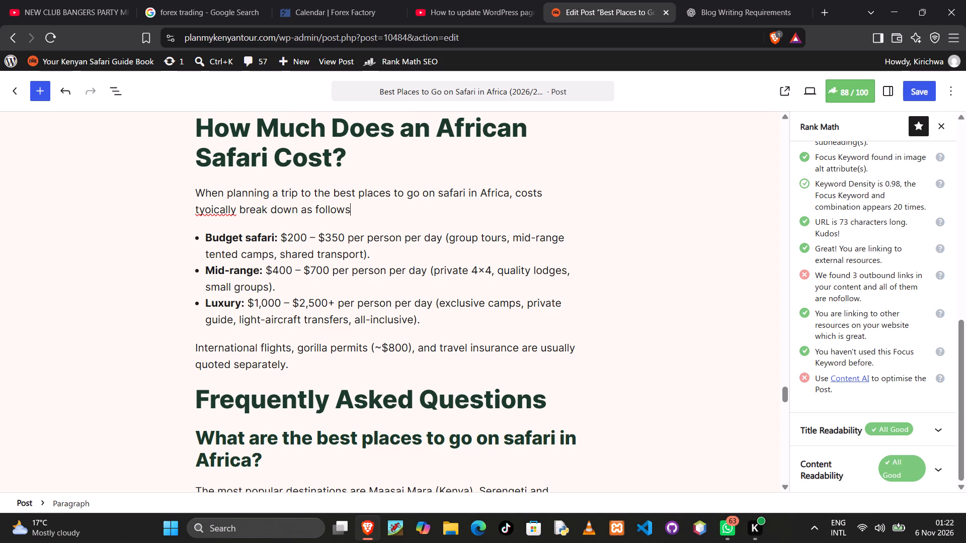
{"action": "key", "text": "shift+colon"}
Correct the misspelled "tyoically" to "typically" in the cost section's new introductory sentence.
{"action": "key", "text": "Down"}
{"action": "key", "text": "Down"}
{"action": "key", "text": "Down"}
{"action": "key", "text": "Down"}
{"action": "key", "text": "Down"}
{"action": "key", "text": "Down"}
{"action": "key", "text": "Down"}
{"action": "key", "text": "Down"}
{"action": "key", "text": "Down"}
{"action": "key", "text": "Down"}
{"action": "key", "text": "Down"}
{"action": "key", "text": "Down"}
{"action": "key", "text": "Down"}
{"action": "key", "text": "Down"}
{"action": "key", "text": "Down"}
{"action": "key", "text": "Down"}
{"action": "key", "text": "Down"}
{"action": "key", "text": "Up"}
{"action": "key", "text": "Up"}
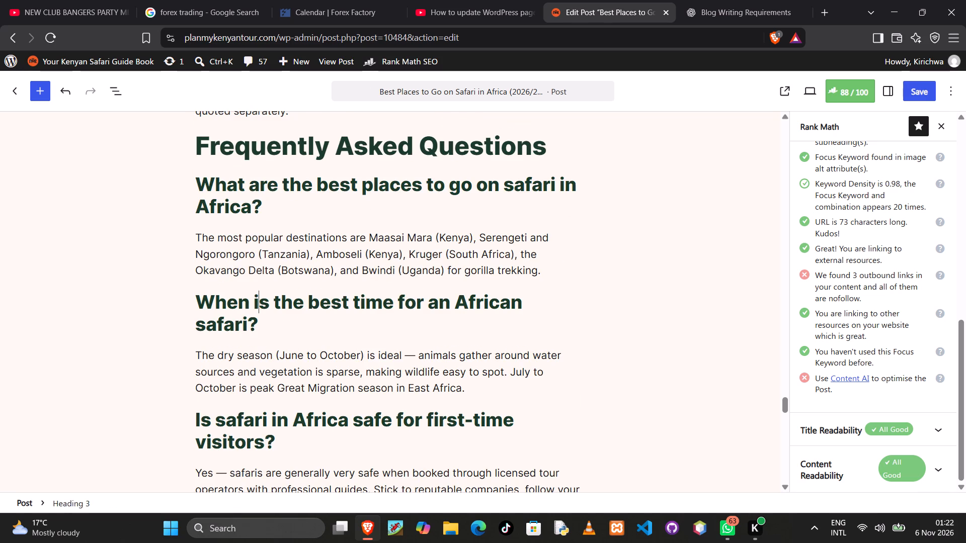
{"action": "key", "text": "Up"}
{"action": "key", "text": "Up"}
{"action": "key", "text": "Up"}
{"action": "key", "text": "Up"}
{"action": "key", "text": "Up"}
{"action": "key", "text": "Up"}
{"action": "key", "text": "Up"}
{"action": "key", "text": "Up"}
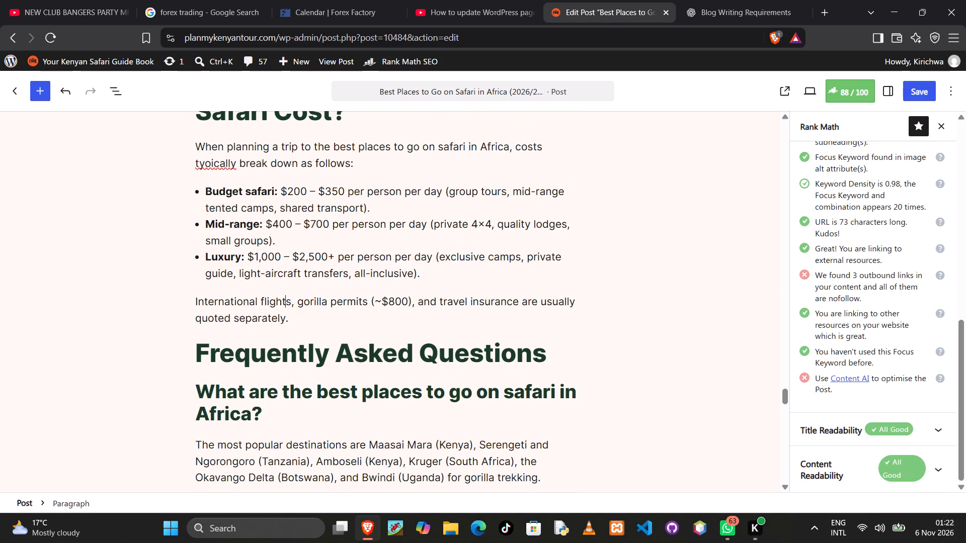
{"action": "key", "text": "Up"}
{"action": "key", "text": "Up"}
{"action": "key", "text": "Up"}
{"action": "key", "text": "Up"}
{"action": "key", "text": "Up"}
{"action": "key", "text": "Up"}
{"action": "key", "text": "Up"}
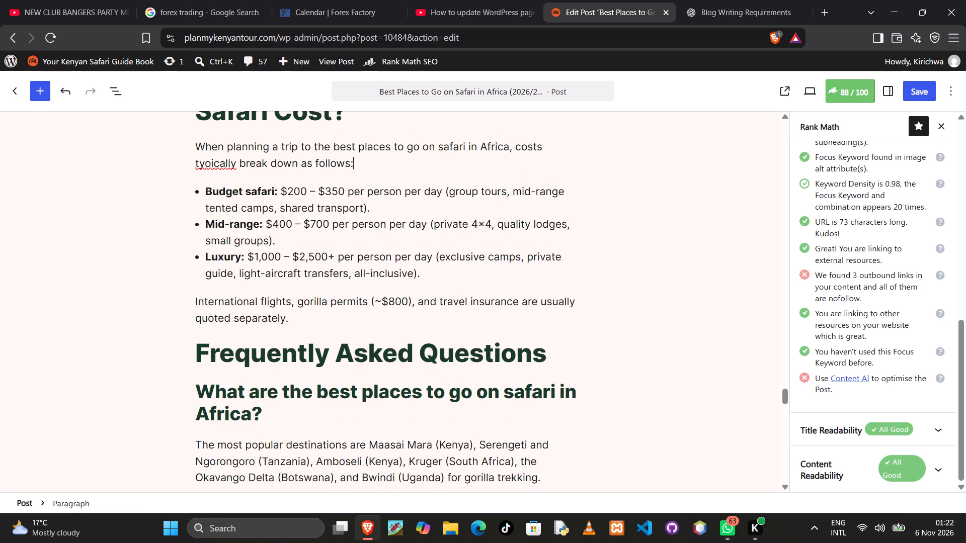
{"action": "key", "text": "Left"}
{"action": "key", "text": "Left"}
{"action": "key", "text": "Left"}
{"action": "key", "text": "Left"}
{"action": "key", "text": "Left"}
{"action": "key", "text": "Left"}
{"action": "key", "text": "Left"}
{"action": "key", "text": "Left"}
{"action": "key", "text": "Left"}
{"action": "key", "text": "Left"}
{"action": "key", "text": "Left"}
{"action": "key", "text": "Left"}
{"action": "key", "text": "Left"}
{"action": "key", "text": "Left"}
{"action": "key", "text": "Left"}
{"action": "key", "text": "Left"}
{"action": "key", "text": "Left"}
{"action": "key", "text": "Left"}
{"action": "key", "text": "Left"}
{"action": "key", "text": "Left"}
{"action": "key", "text": "Left"}
{"action": "key", "text": "Left"}
{"action": "key", "text": "Left"}
{"action": "key", "text": "Left"}
{"action": "key", "text": "Left"}
{"action": "key", "text": "Left"}
{"action": "key", "text": "Left"}
{"action": "key", "text": "Left"}
{"action": "key", "text": "Left"}
{"action": "key", "text": "BackSpace"}
{"action": "key", "text": "p"}
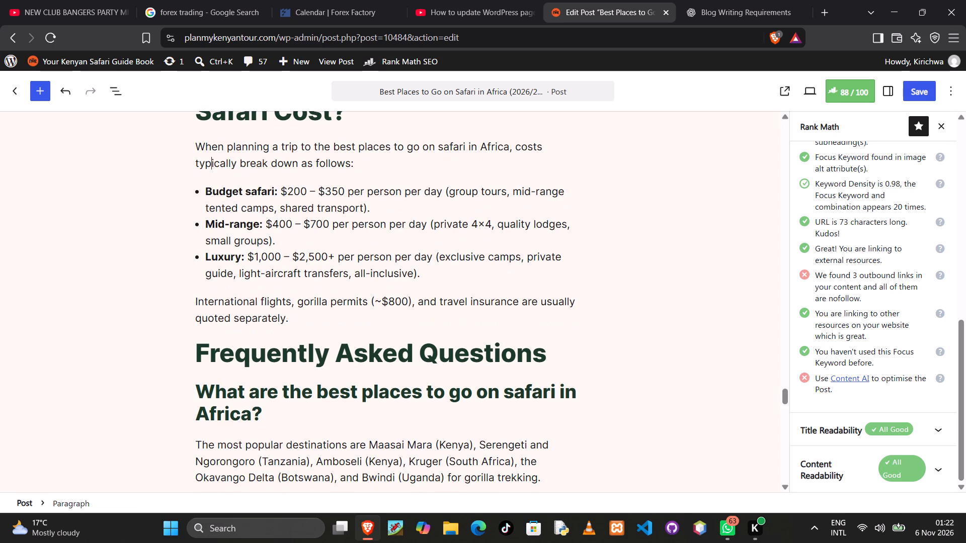
{"action": "key", "text": "Right"}
{"action": "key", "text": "Right"}
{"action": "key", "text": "Right"}
{"action": "key", "text": "Right"}
{"action": "key", "text": "Right"}
{"action": "key", "text": "Right"}
{"action": "key", "text": "Right"}
{"action": "key", "text": "Right"}
{"action": "key", "text": "Right"}
{"action": "key", "text": "Right"}
{"action": "key", "text": "Right"}
{"action": "key", "text": "Right"}
{"action": "key", "text": "Right"}
{"action": "key", "text": "Right"}
{"action": "key", "text": "Right"}
{"action": "key", "text": "Right"}
{"action": "key", "text": "Right"}
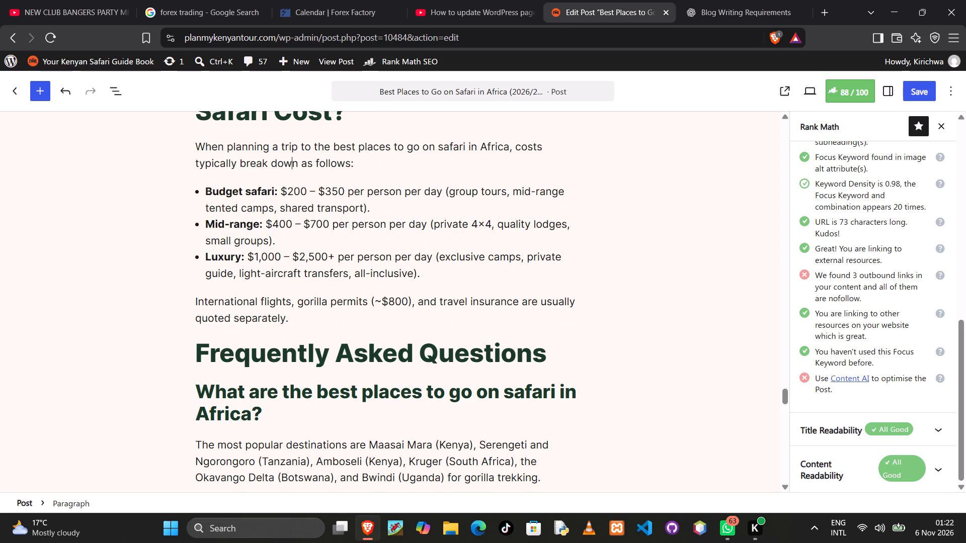
{"action": "key", "text": "Right"}
{"action": "key", "text": "Right"}
{"action": "key", "text": "Right"}
{"action": "key", "text": "Right"}
{"action": "key", "text": "Right"}
{"action": "key", "text": "Right"}
{"action": "key", "text": "Right"}
{"action": "key", "text": "Right"}
{"action": "key", "text": "Right"}
{"action": "key", "text": "Right"}
{"action": "key", "text": "Right"}
{"action": "key", "text": "Right"}
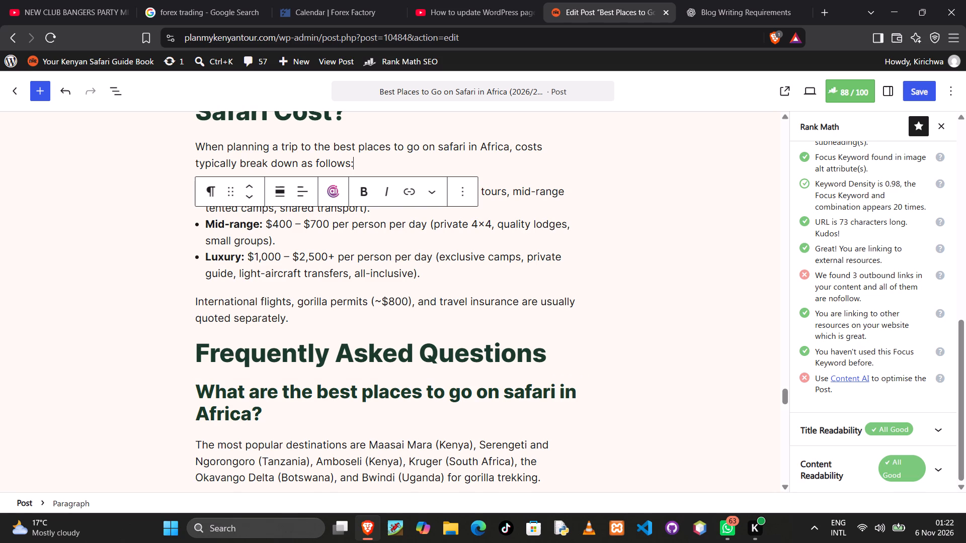
Read through the Frequently Asked Questions and Plan Your African Safari sections for further places to use the focus keyword.
{"action": "scroll", "coordinate": [417, 412], "scroll_direction": "down", "scroll_amount": 3}
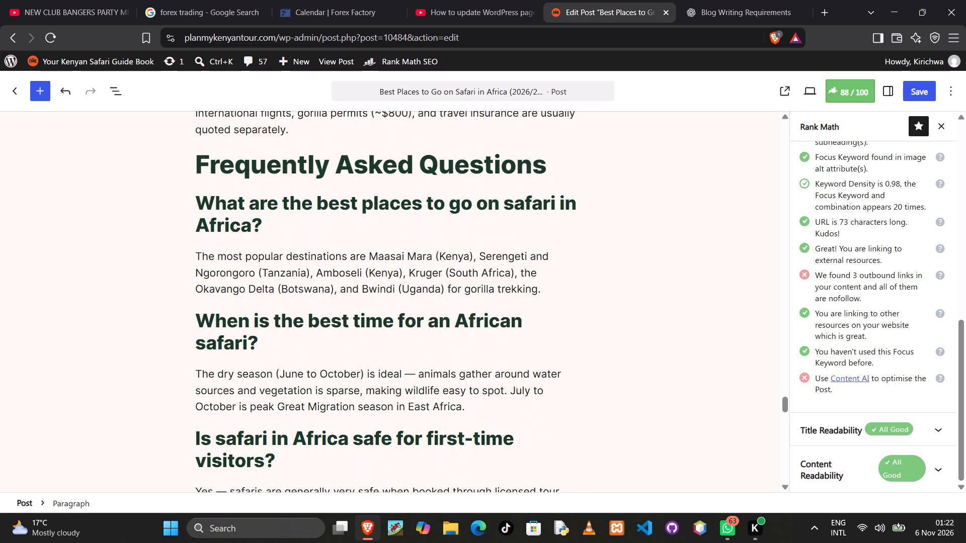
{"action": "scroll", "coordinate": [417, 412], "scroll_direction": "down", "scroll_amount": 4}
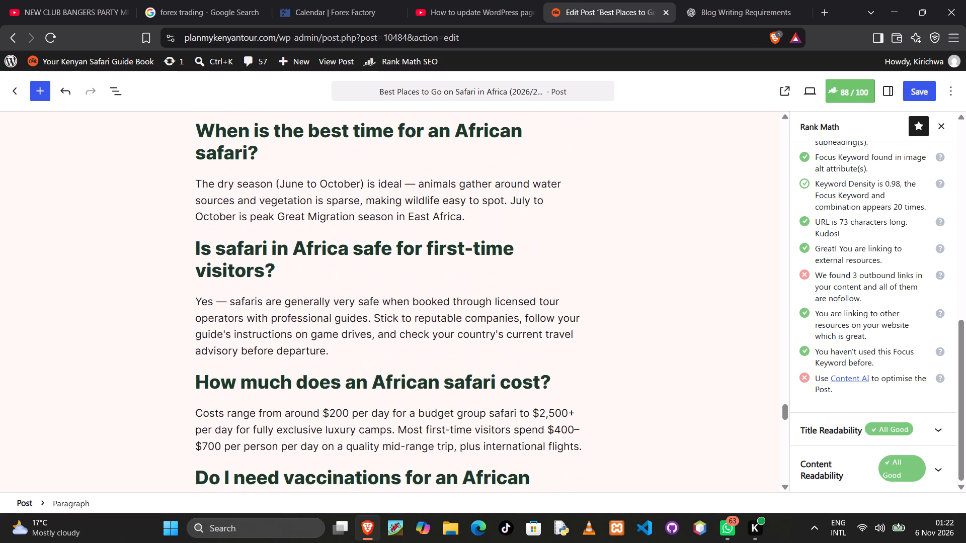
{"action": "scroll", "coordinate": [417, 412], "scroll_direction": "down", "scroll_amount": 7}
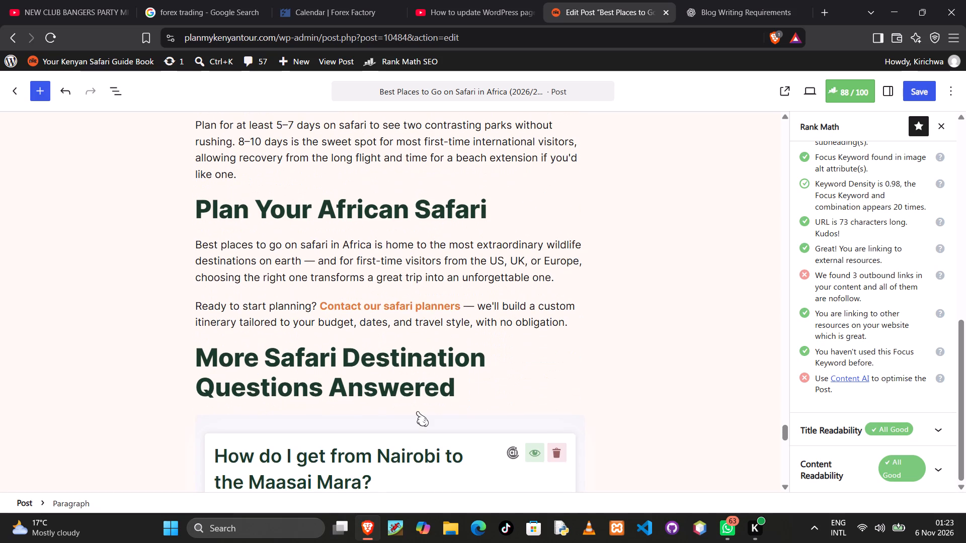
{"action": "scroll", "coordinate": [420, 406], "scroll_direction": "up", "scroll_amount": 1}
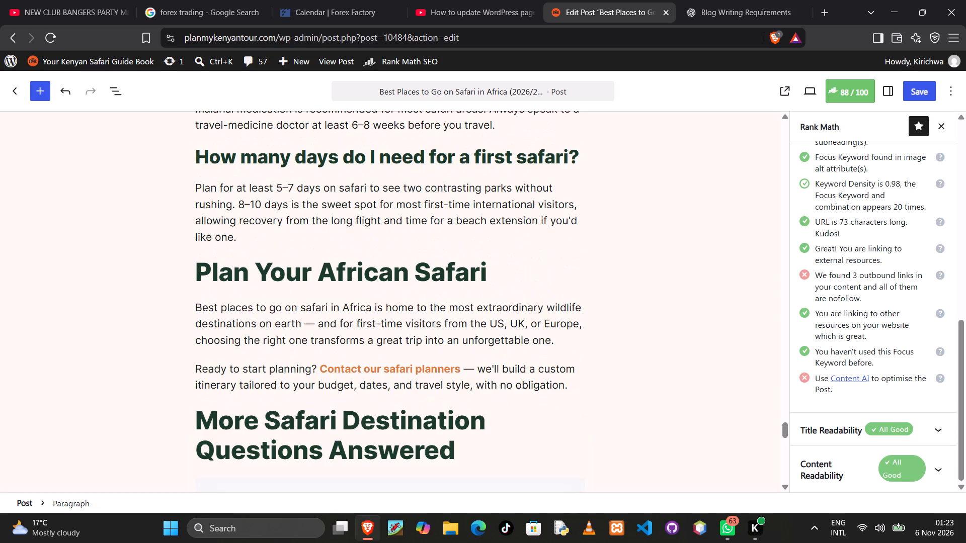
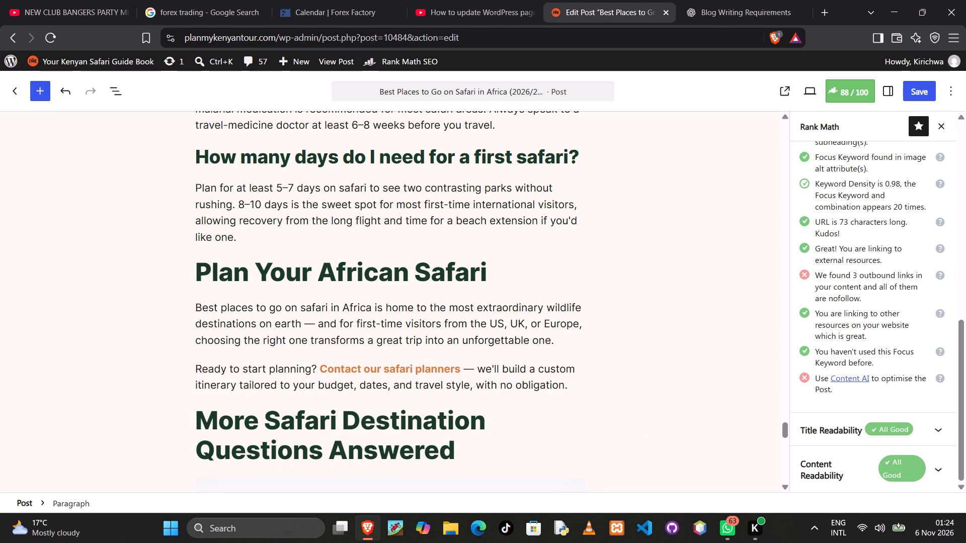
Add a paragraph under the Plan Your African Safari heading beginning "Exploring the best places to go on safari in Africa".
{"action": "left_click", "coordinate": [557, 346]}
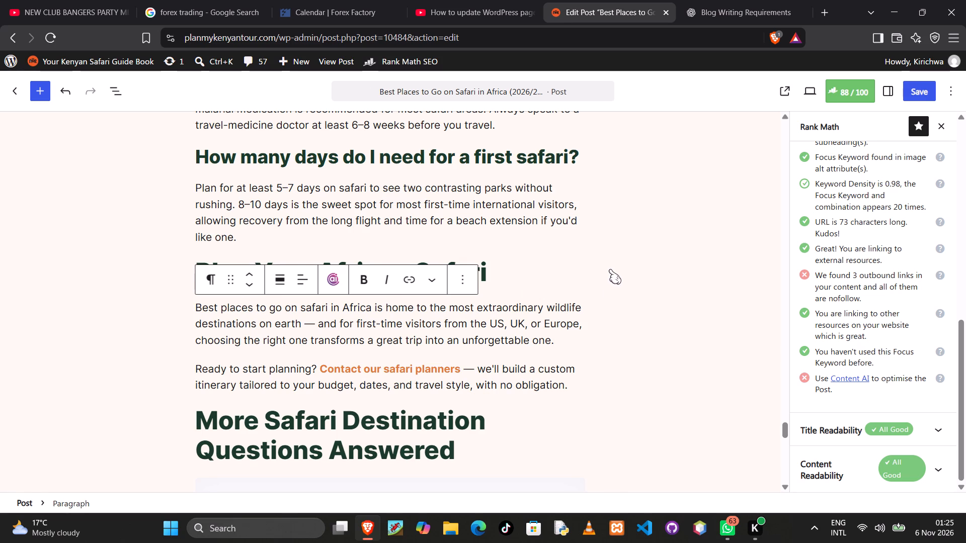
{"action": "left_click", "coordinate": [562, 386]}
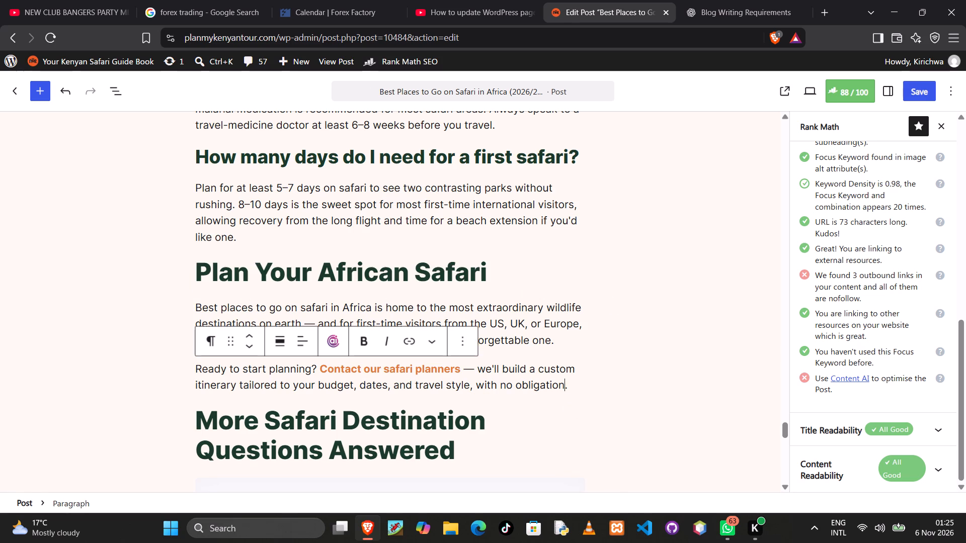
{"action": "left_click", "coordinate": [386, 296]}
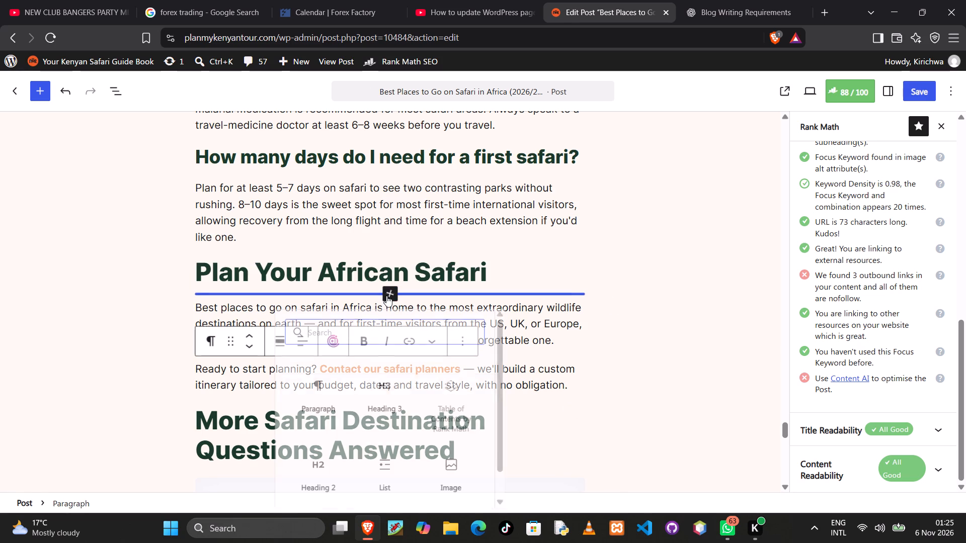
{"action": "left_click", "coordinate": [319, 403]}
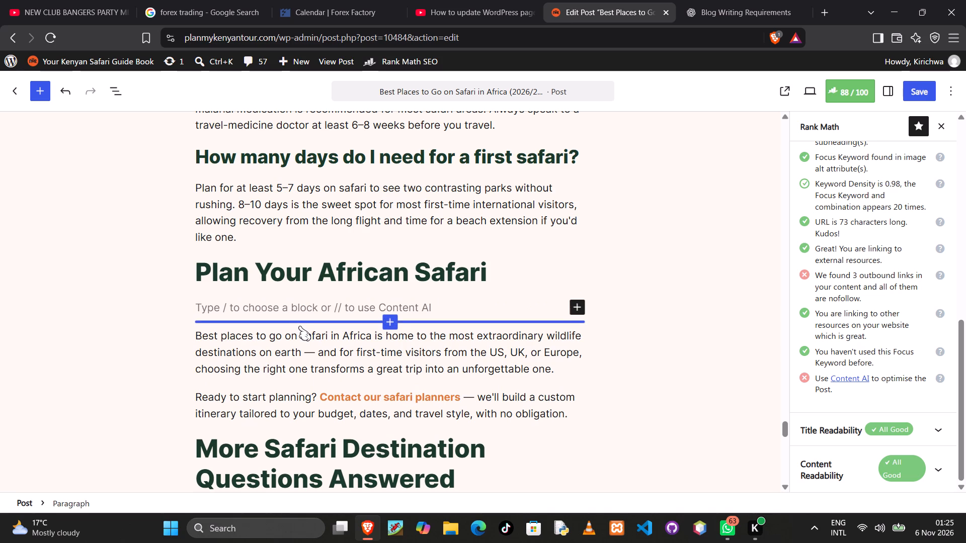
{"action": "key", "text": "e"}
{"action": "key", "text": "BackSpace"}
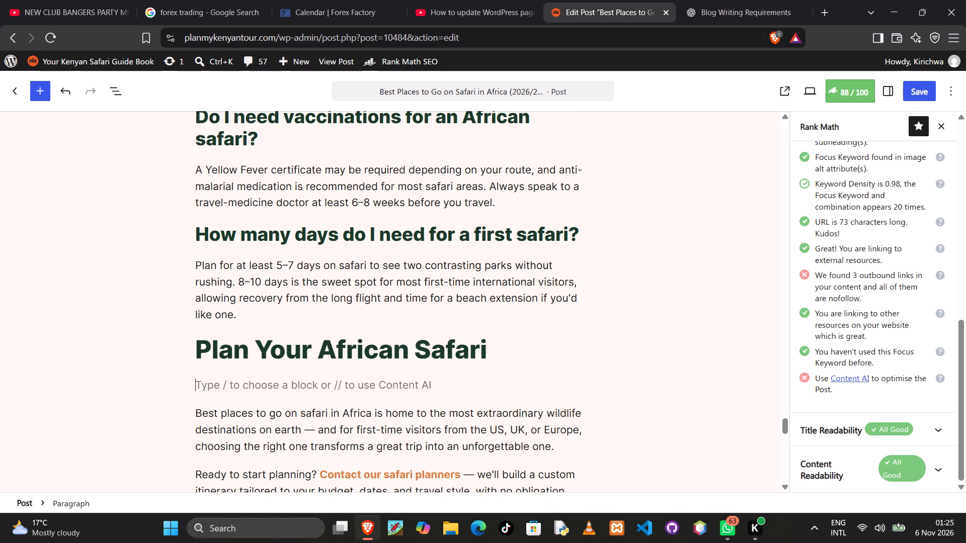
{"action": "key", "text": "shift+e"}
{"action": "type", "text": "xplo"}
{"action": "type", "text": "ring the"}
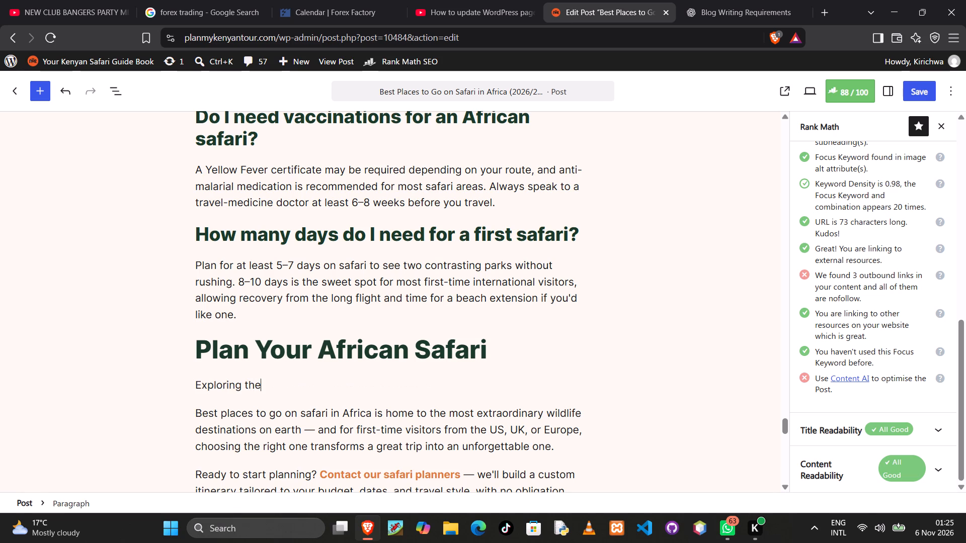
{"action": "key", "text": "space"}
{"action": "key", "text": "ctrl+v"}
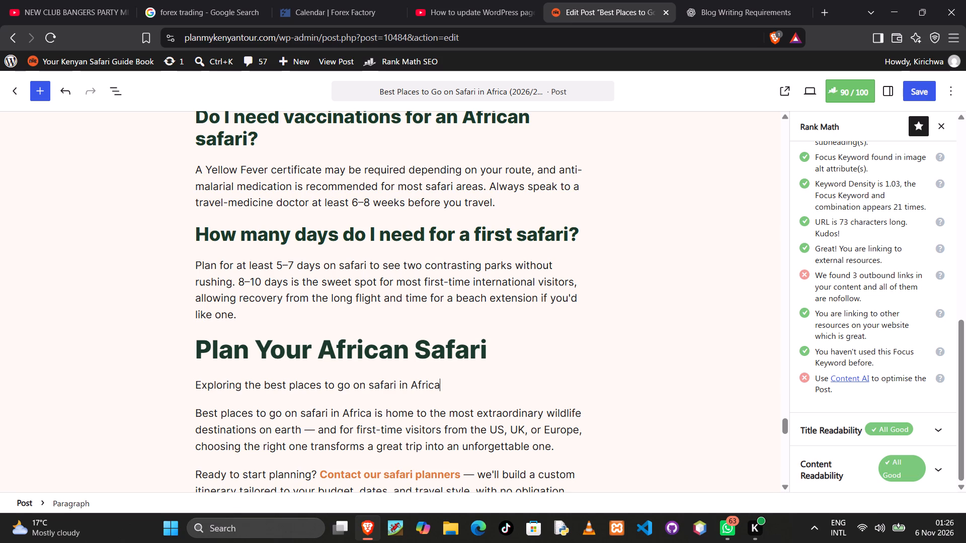
Continue the new paragraph with the word "offers", separated from "Africa" by a space.
{"action": "type", "text": "offers"}
{"action": "key", "text": "space"}
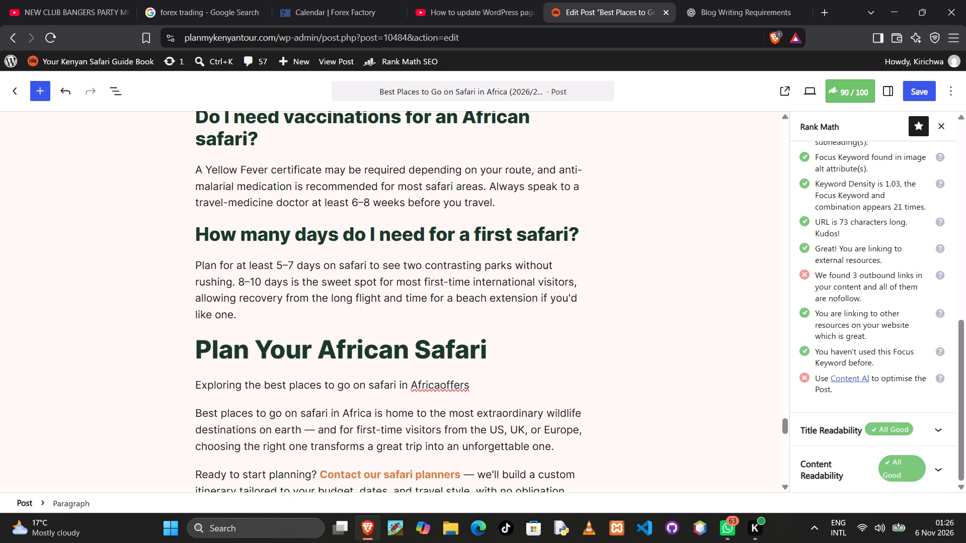
{"action": "key", "text": "Left"}
{"action": "key", "text": "Left"}
{"action": "key", "text": "Left"}
{"action": "key", "text": "Left"}
{"action": "key", "text": "Left"}
{"action": "key", "text": "Left"}
{"action": "key", "text": "Left"}
{"action": "key", "text": "Left"}
{"action": "key", "text": "Right"}
{"action": "key", "text": "space"}
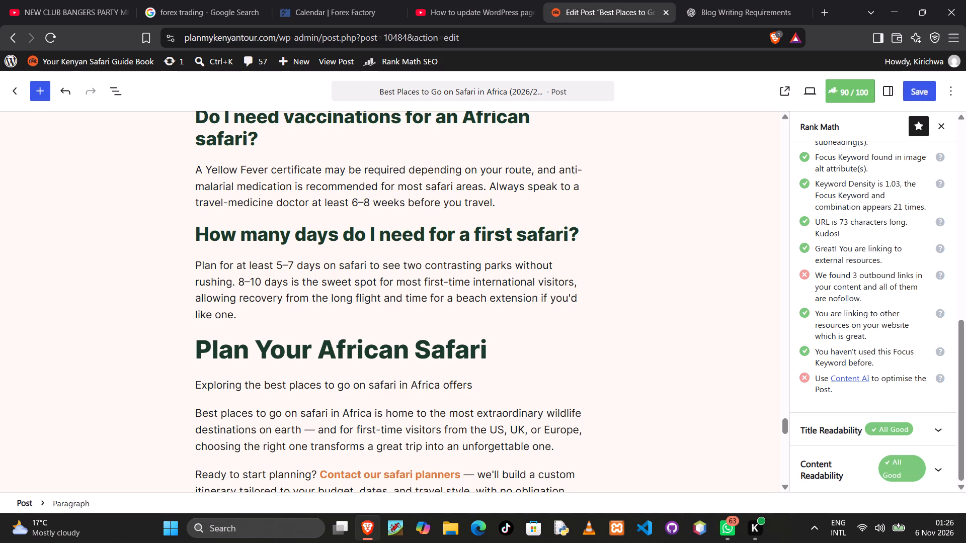
{"action": "key", "text": "Right"}
{"action": "key", "text": "Right"}
{"action": "key", "text": "Right"}
{"action": "key", "text": "Right"}
{"action": "key", "text": "Right"}
{"action": "key", "text": "Right"}
{"action": "key", "text": "Right"}
Extend the sentence with "unforgettable wildlife encounters", spelling "unforgettable" with a double t.
{"action": "type", "text": "unfor"}
{"action": "type", "text": "getab"}
{"action": "type", "text": "le"}
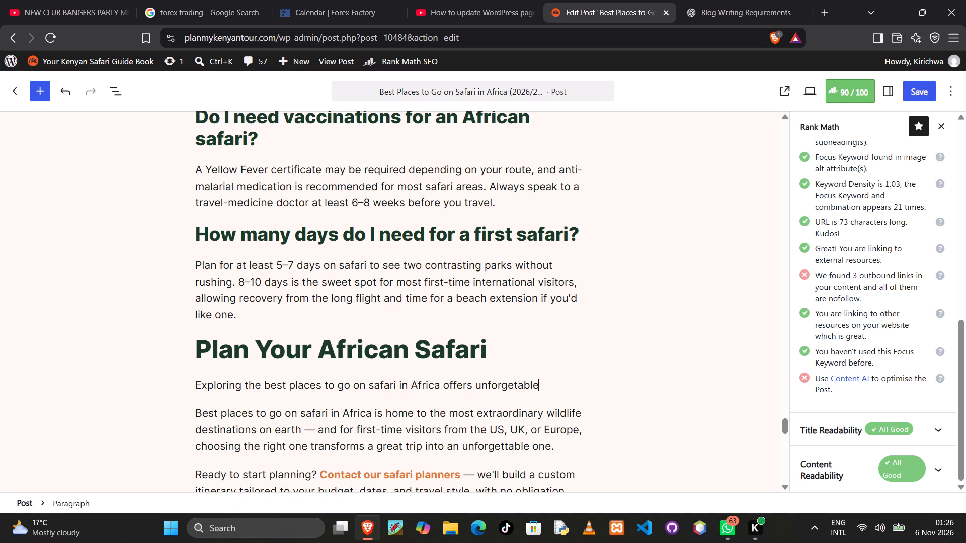
{"action": "key", "text": "Left"}
{"action": "key", "text": "Left"}
{"action": "key", "text": "Left"}
{"action": "key", "text": "Left"}
{"action": "key", "text": "t"}
{"action": "key", "text": "Right"}
{"action": "key", "text": "Right"}
{"action": "key", "text": "Right"}
{"action": "key", "text": "Right"}
{"action": "key", "text": "space"}
{"action": "type", "text": "wildlife encou"}
{"action": "type", "text": "nters"}
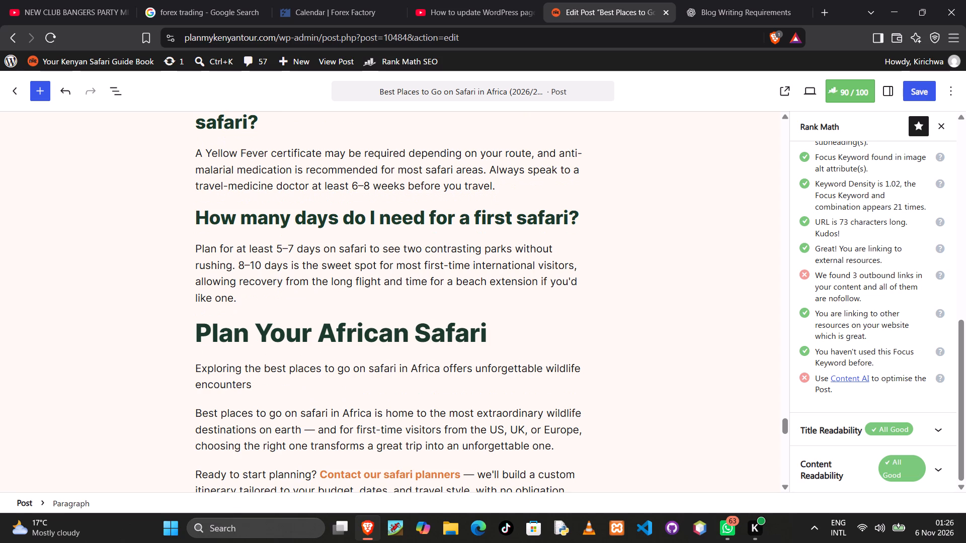
Add ", from the Great migration to Gorilla trekking" after "encounters", spelling "trekking" with a double k.
{"action": "key", "text": "space"}
{"action": "key", "text": "BackSpace"}
{"action": "type", "text": ", from the"}
{"action": "key", "text": "space"}
{"action": "type", "text": "Great migration"}
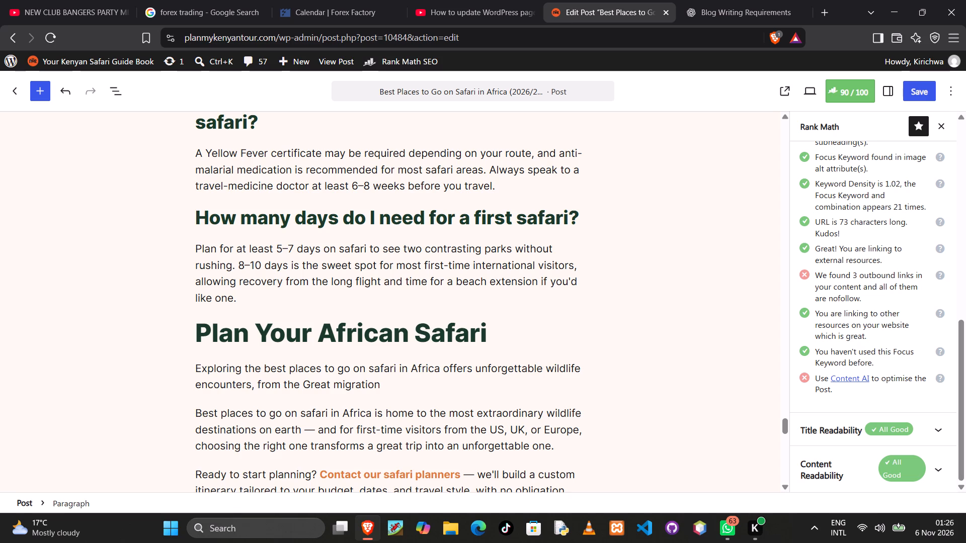
{"action": "key", "text": "space"}
{"action": "type", "text": "to"}
{"action": "key", "text": "space"}
{"action": "type", "text": "Gorilla treking"}
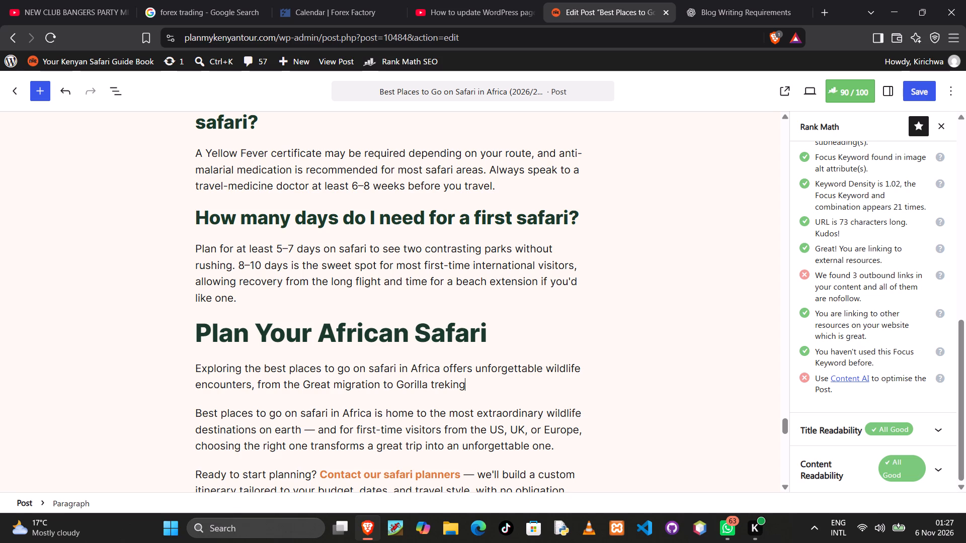
{"action": "key", "text": "Left"}
{"action": "key", "text": "Left"}
{"action": "key", "text": "Left"}
{"action": "key", "text": "k"}
{"action": "key", "text": "Right"}
{"action": "key", "text": "Right"}
{"action": "key", "text": "Right"}
{"action": "key", "text": "Right"}
{"action": "key", "text": "space"}
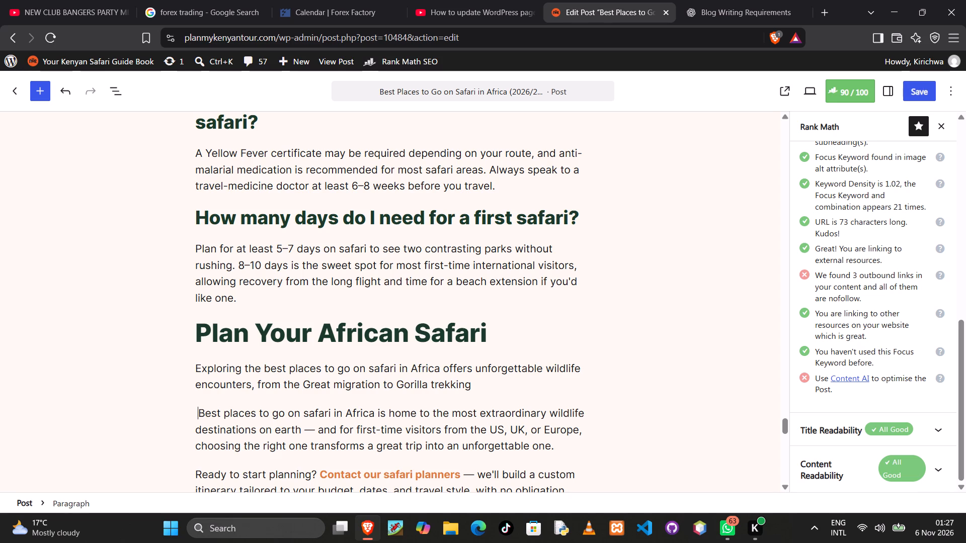
{"action": "key", "text": "BackSpace"}
{"action": "key", "text": "Left"}
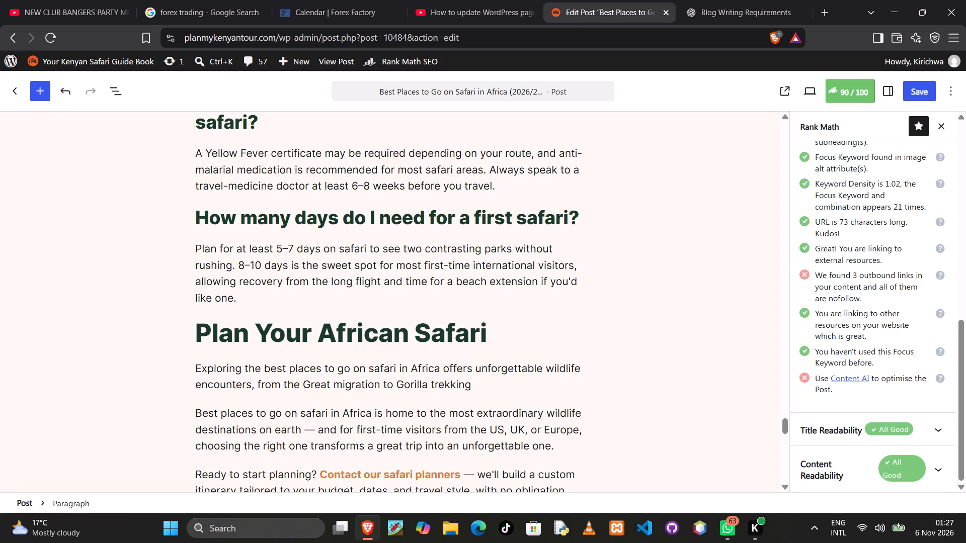
{"action": "key", "text": "space"}
{"action": "key", "text": "BackSpace"}
End the new paragraph with ", making careful planning essential for a seamless adventure." and save the post.
{"action": "key", "text": "comma"}
{"action": "key", "text": "space"}
{"action": "type", "text": "making careful"}
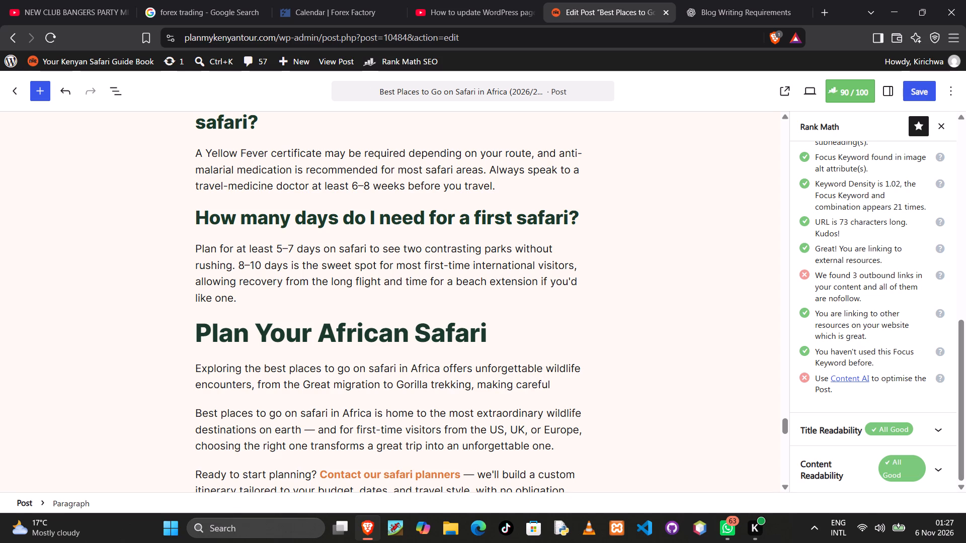
{"action": "key", "text": "space"}
{"action": "type", "text": "planning essential"}
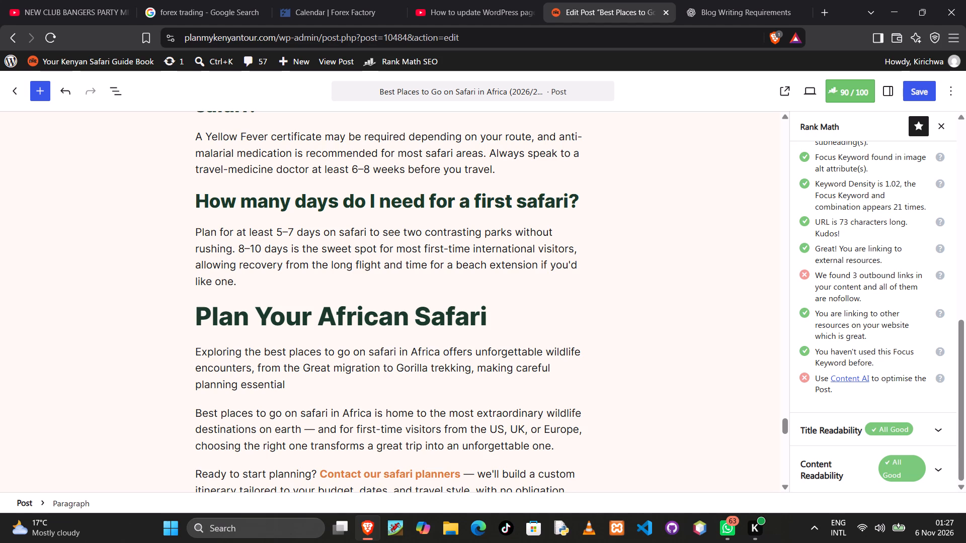
{"action": "key", "text": "space"}
{"action": "type", "text": "for a seamless"}
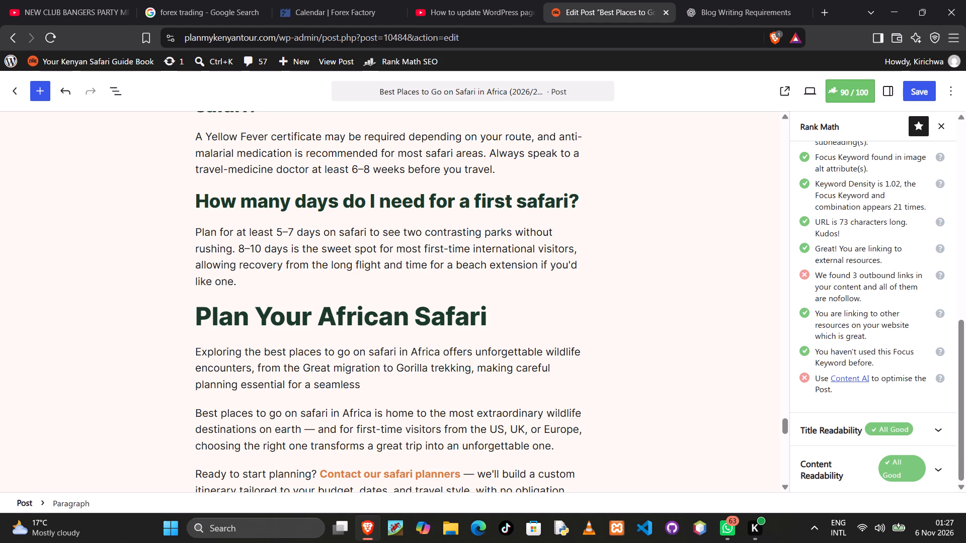
{"action": "key", "text": "space"}
{"action": "type", "text": "adventure"}
{"action": "key", "text": "period"}
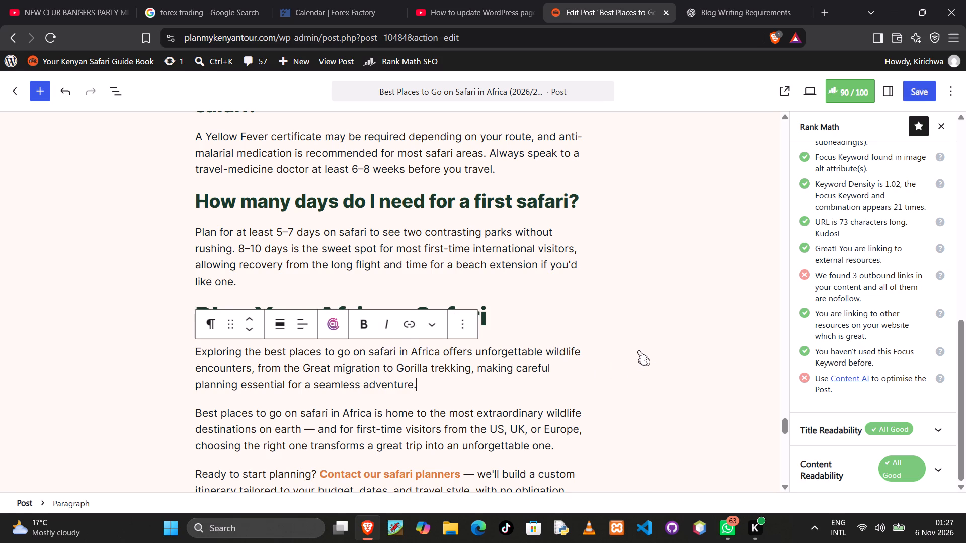
{"action": "left_click", "coordinate": [911, 91]}
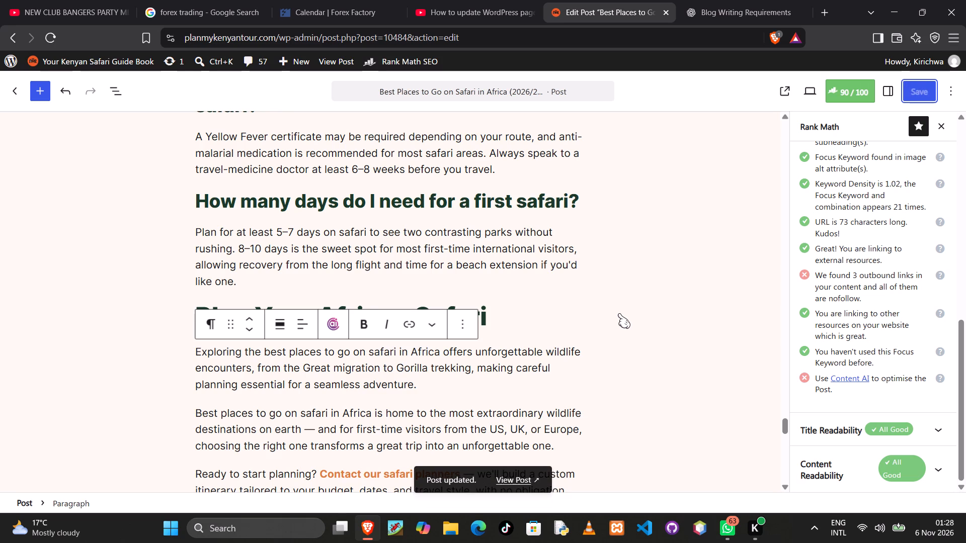
Copy the post's full title, "Best Places to Go on Safari in Africa (2026/2027 Travel Guide)".
{"action": "scroll", "coordinate": [618, 314], "scroll_direction": "down", "scroll_amount": 1}
{"action": "scroll", "coordinate": [618, 314], "scroll_direction": "up", "scroll_amount": 17}
{"action": "scroll", "coordinate": [618, 314], "scroll_direction": "up", "scroll_amount": 4}
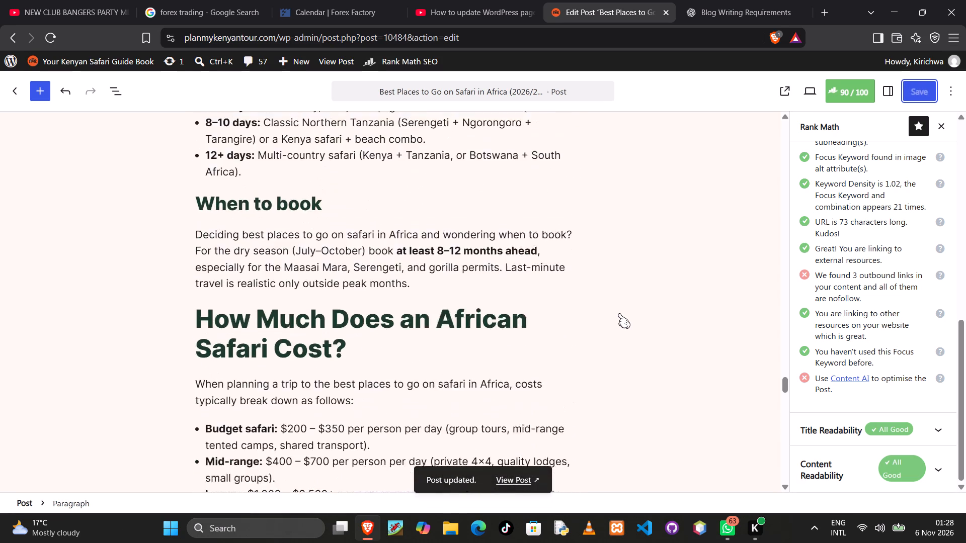
{"action": "scroll", "coordinate": [618, 314], "scroll_direction": "up", "scroll_amount": 13}
{"action": "scroll", "coordinate": [618, 314], "scroll_direction": "up", "scroll_amount": 15}
{"action": "scroll", "coordinate": [618, 314], "scroll_direction": "up", "scroll_amount": 6}
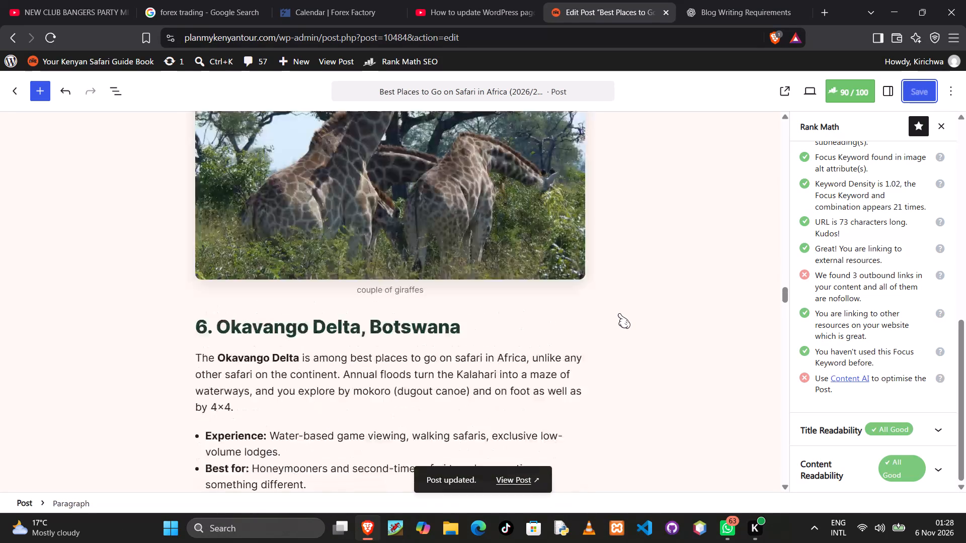
{"action": "scroll", "coordinate": [618, 314], "scroll_direction": "up", "scroll_amount": 13}
{"action": "scroll", "coordinate": [618, 314], "scroll_direction": "up", "scroll_amount": 14}
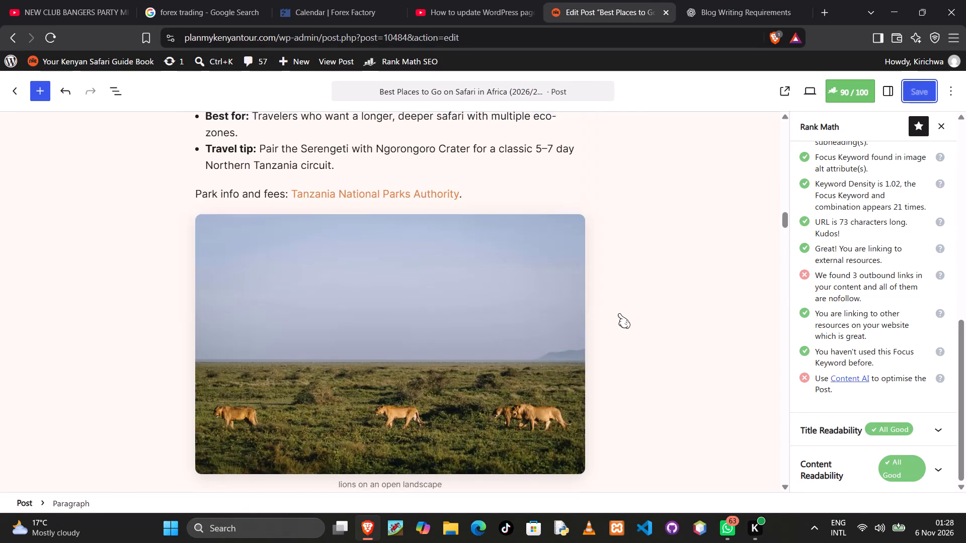
{"action": "scroll", "coordinate": [618, 314], "scroll_direction": "up", "scroll_amount": 13}
{"action": "scroll", "coordinate": [618, 314], "scroll_direction": "up", "scroll_amount": 13}
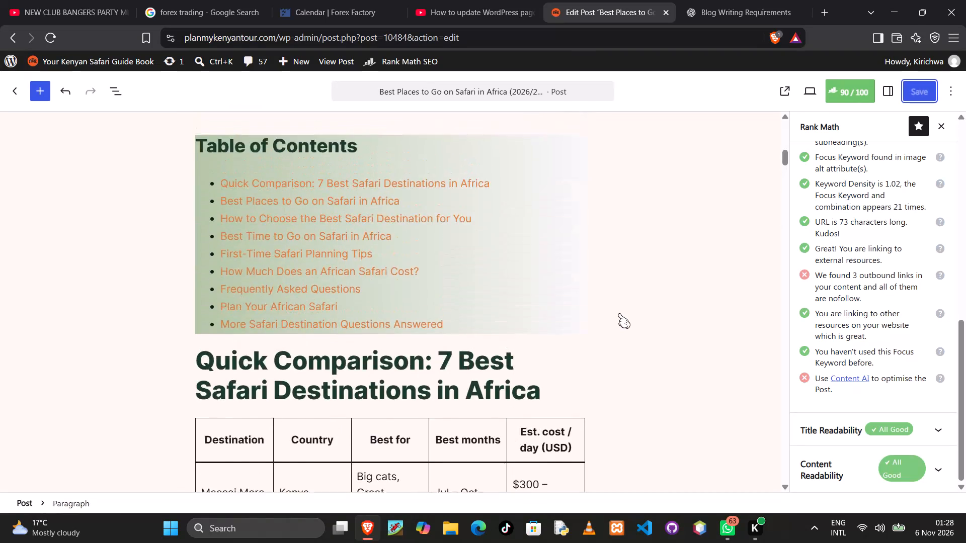
{"action": "scroll", "coordinate": [618, 314], "scroll_direction": "up", "scroll_amount": 10}
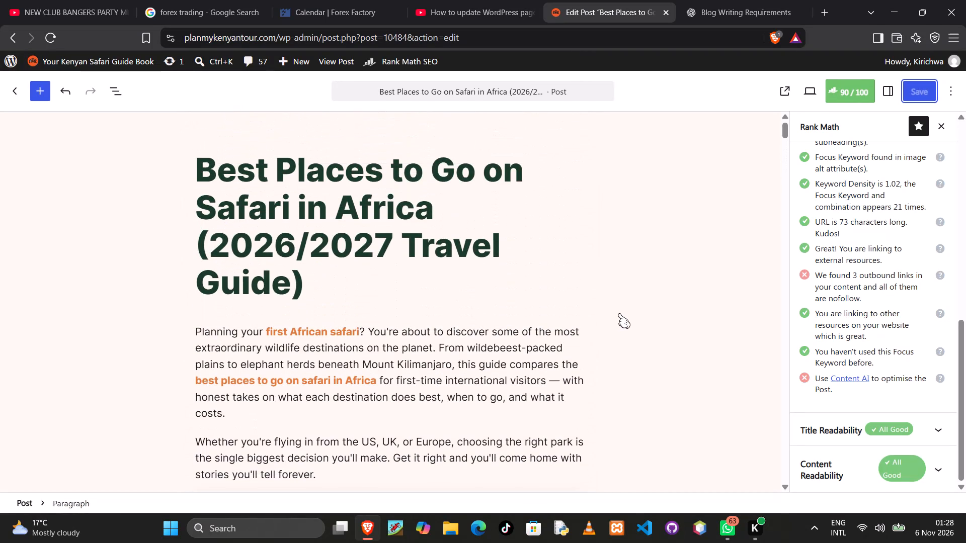
{"action": "left_click", "coordinate": [303, 288]}
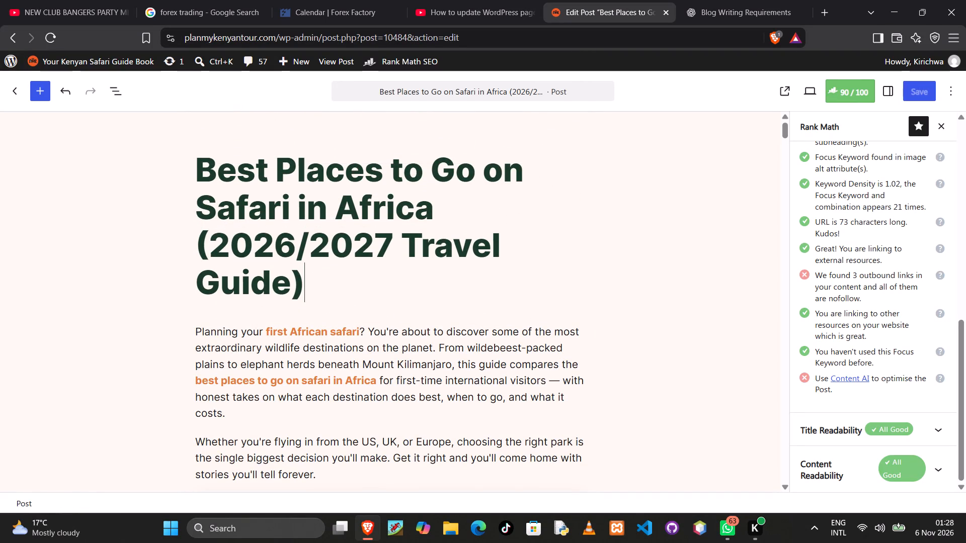
{"action": "left_click_drag", "start_coordinate": [303, 287], "coordinate": [214, 202]}
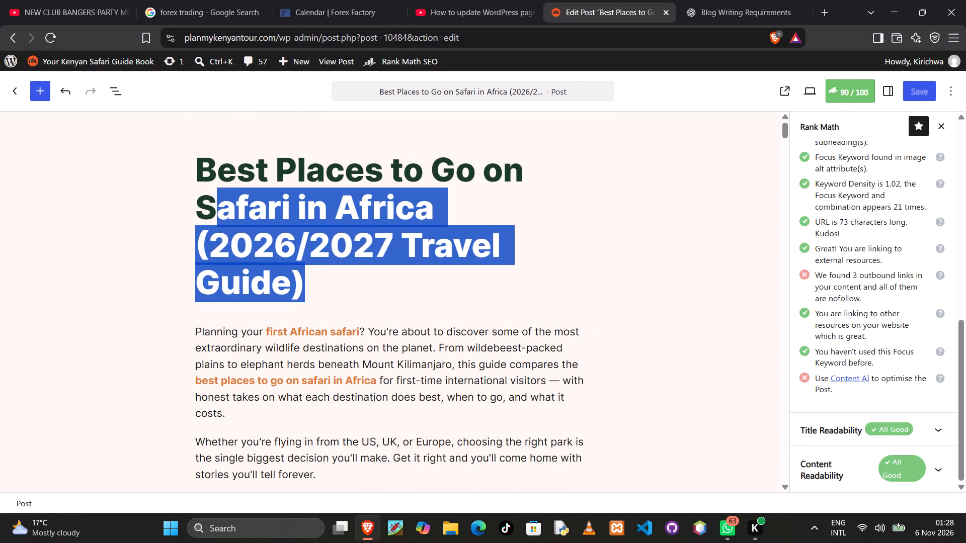
{"action": "left_click_drag", "start_coordinate": [214, 202], "coordinate": [194, 180]}
{"action": "left_click", "coordinate": [194, 180]}
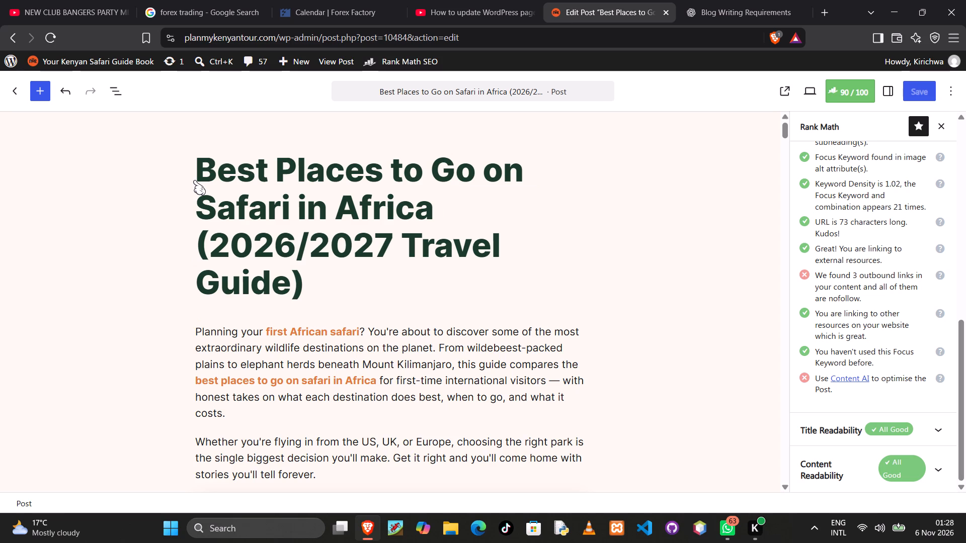
{"action": "left_click", "coordinate": [194, 180]}
{"action": "left_click", "coordinate": [197, 179]}
{"action": "left_click_drag", "start_coordinate": [196, 176], "coordinate": [316, 286]}
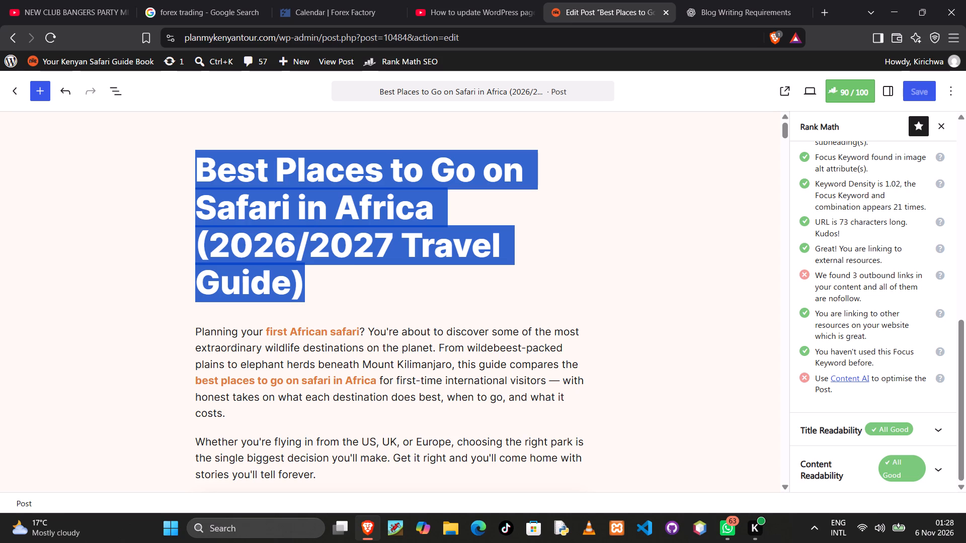
{"action": "key", "text": "ctrl+c"}
{"action": "left_click", "coordinate": [362, 288]}
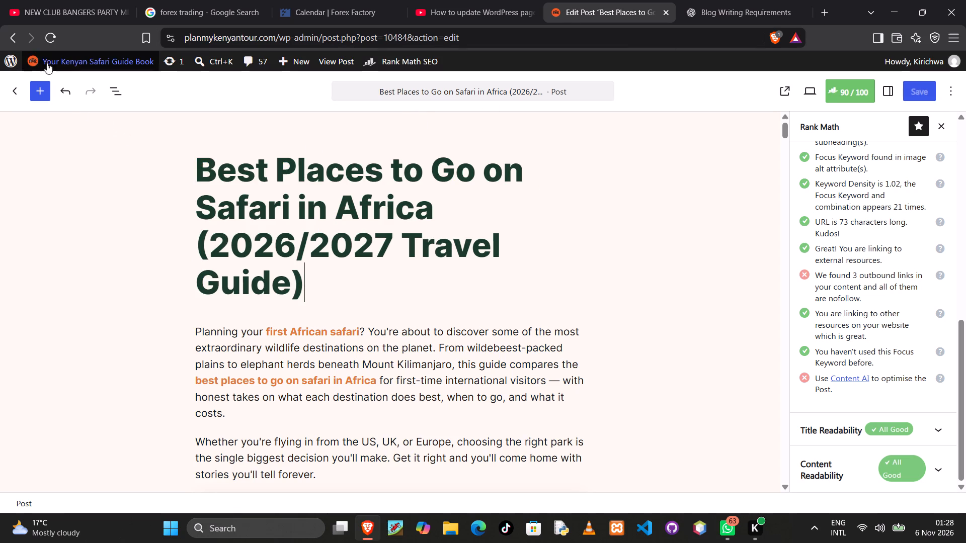
Leave the post editor and return to the list of all posts.
{"action": "left_click", "coordinate": [10, 37]}
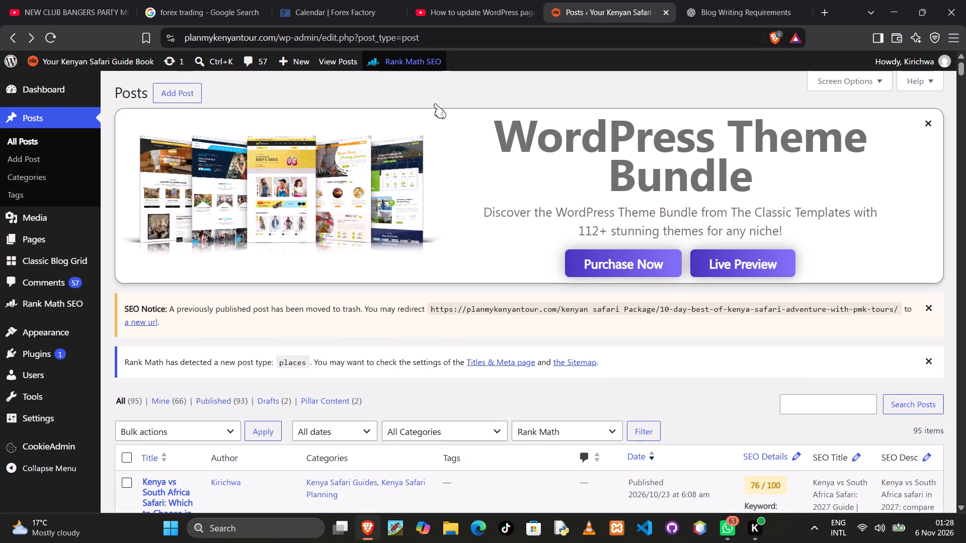
{"action": "scroll", "coordinate": [439, 112], "scroll_direction": "down", "scroll_amount": 3}
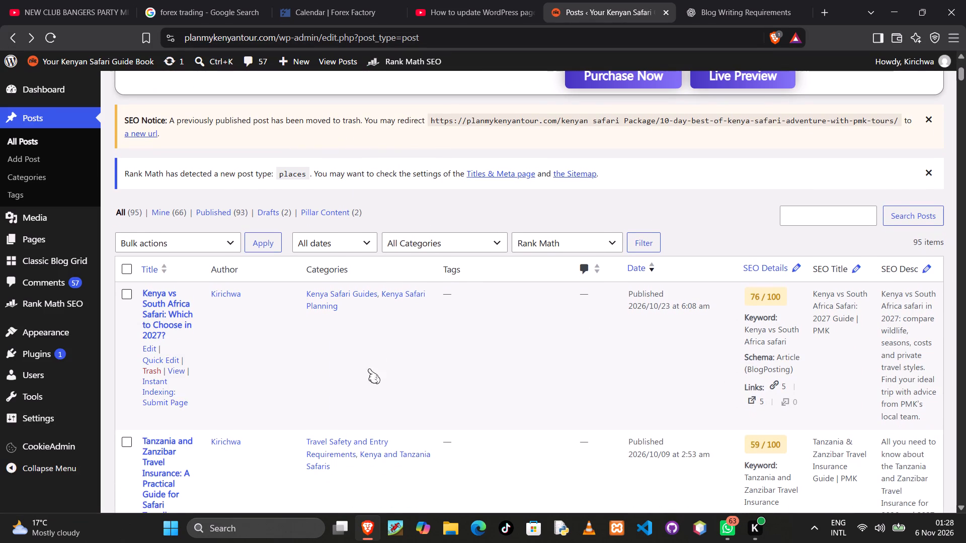
Launch Microsoft Word and open the recent document "Optimise wordpress.docx".
{"action": "left_click", "coordinate": [168, 529]}
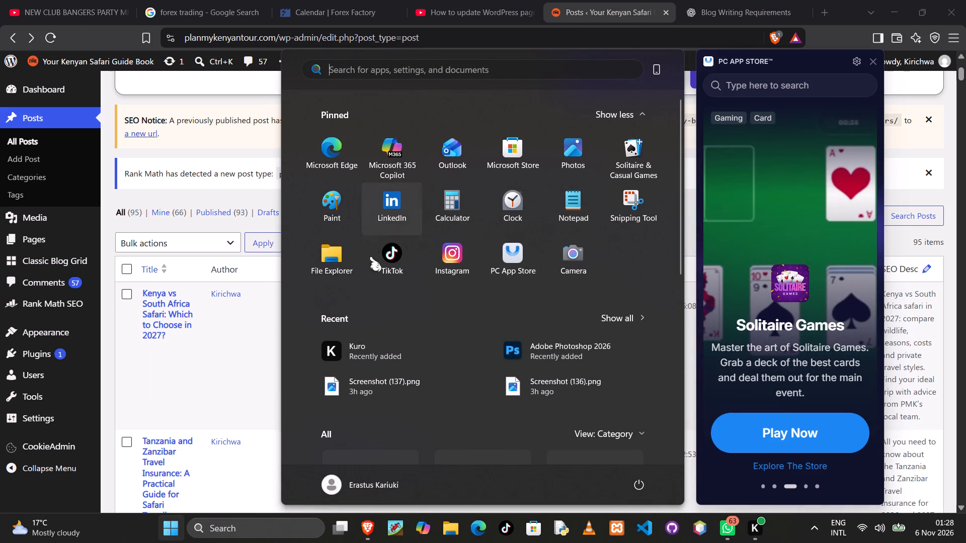
{"action": "scroll", "coordinate": [490, 367], "scroll_direction": "down", "scroll_amount": 3}
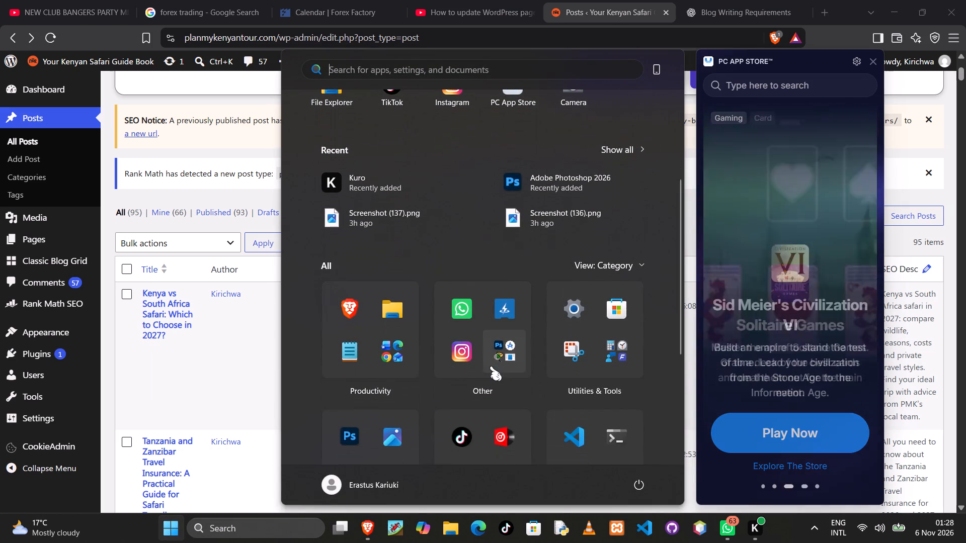
{"action": "scroll", "coordinate": [490, 367], "scroll_direction": "down", "scroll_amount": 2}
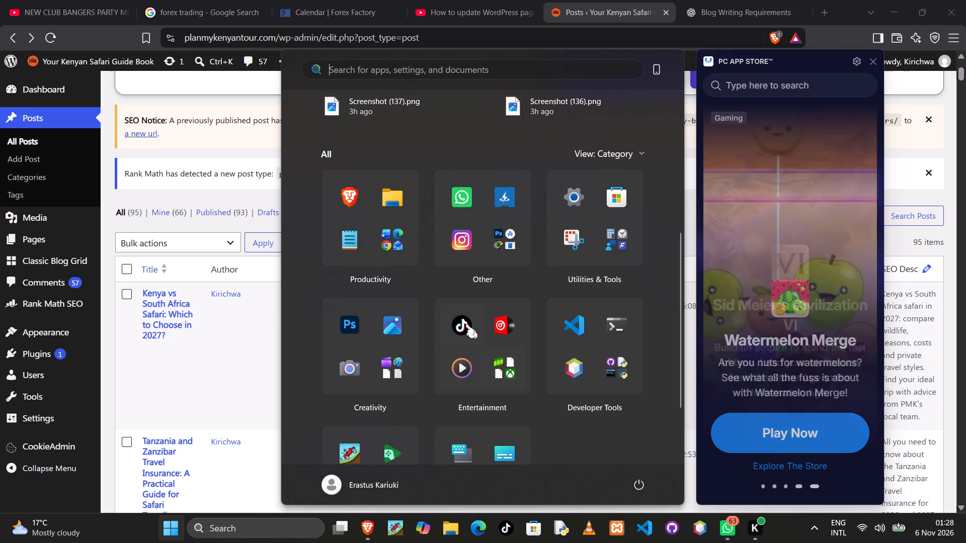
{"action": "left_click", "coordinate": [401, 239]}
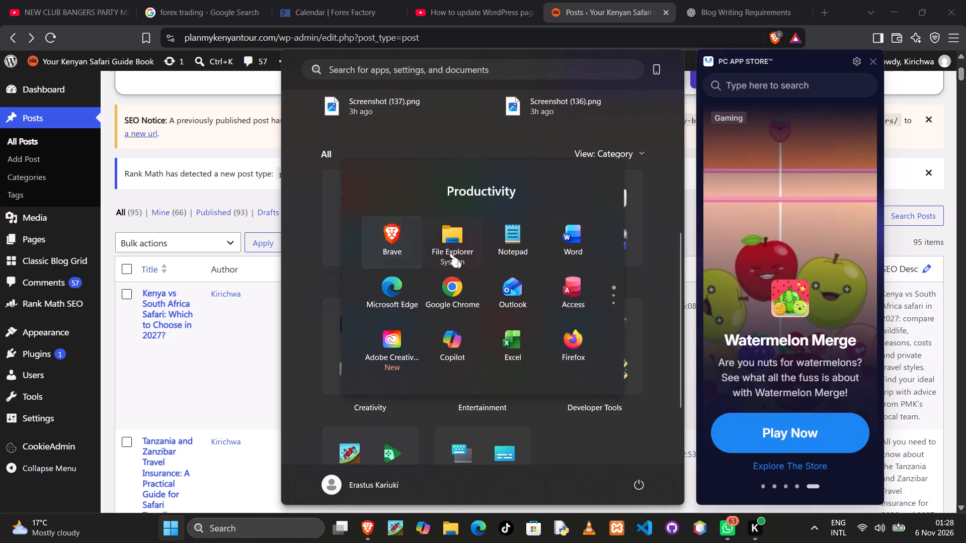
{"action": "left_click", "coordinate": [577, 242]}
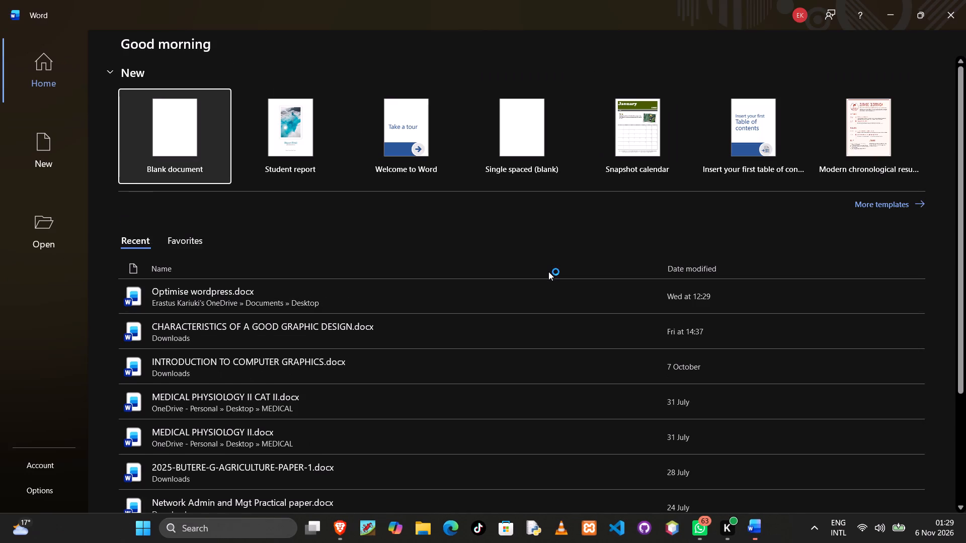
{"action": "left_click", "coordinate": [242, 302]}
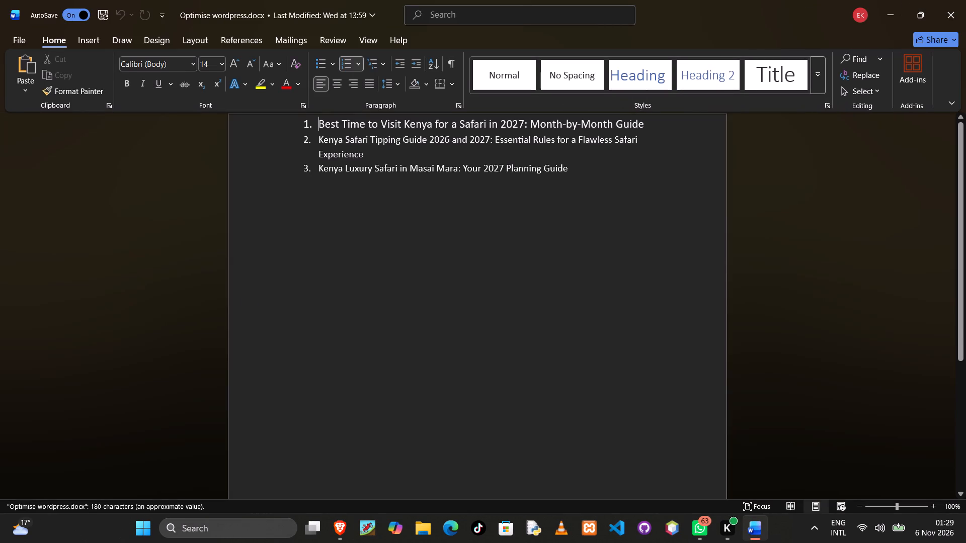
Add the copied post title as item 4 at the end of the numbered list and save the document.
{"action": "left_click", "coordinate": [579, 176]}
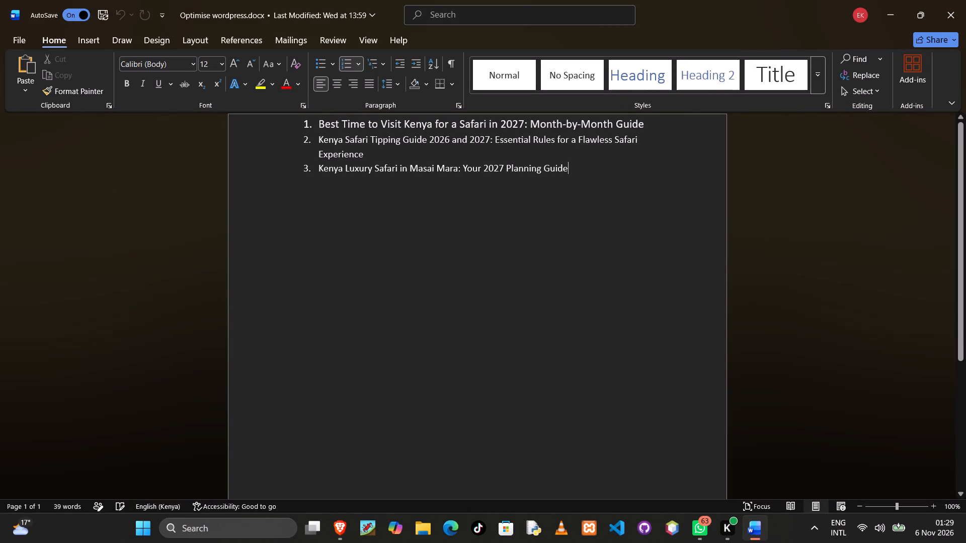
{"action": "key", "text": "Return"}
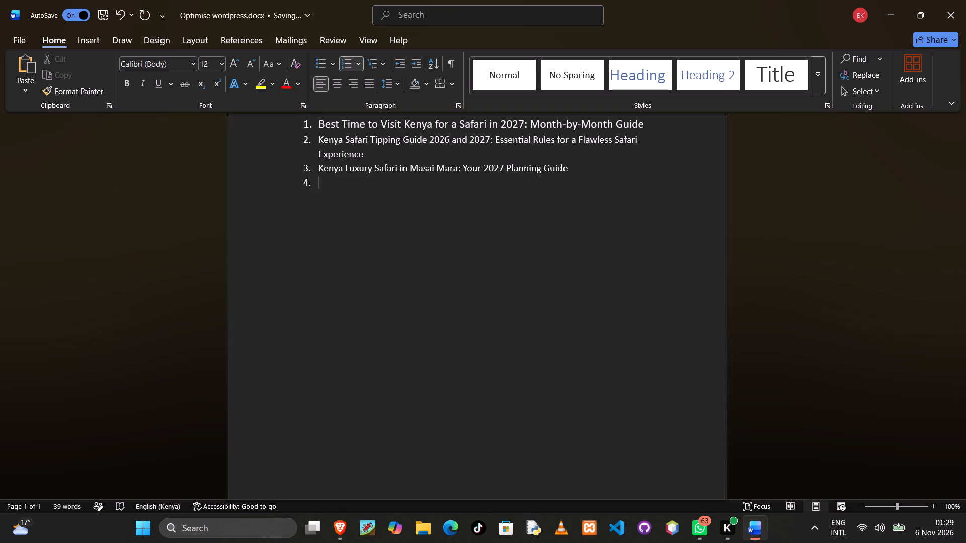
{"action": "key", "text": "ctrl+v"}
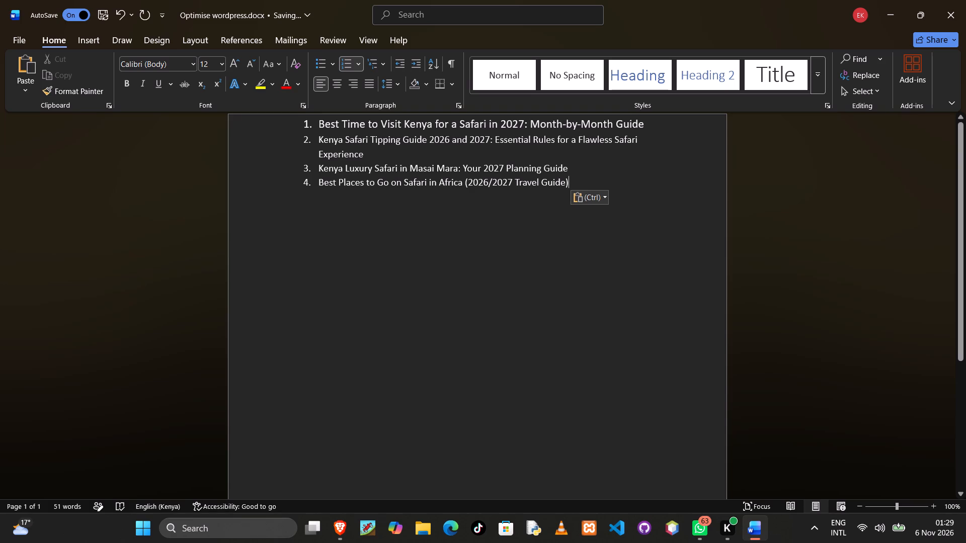
{"action": "key", "text": "ctrl+s"}
Switch to the Brave browser and delete the saved autofill suggestion from the empty posts search field.
{"action": "left_click", "coordinate": [343, 530]}
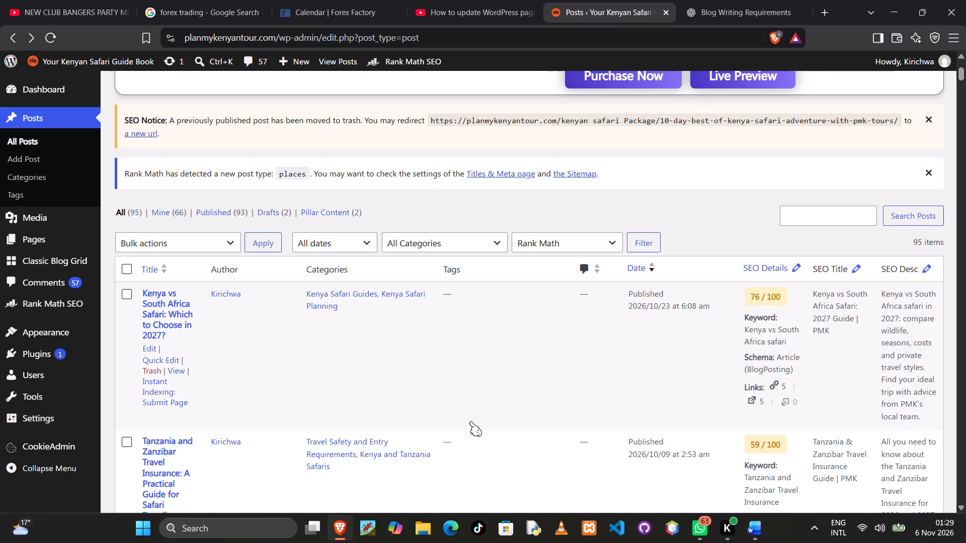
{"action": "left_click", "coordinate": [792, 218]}
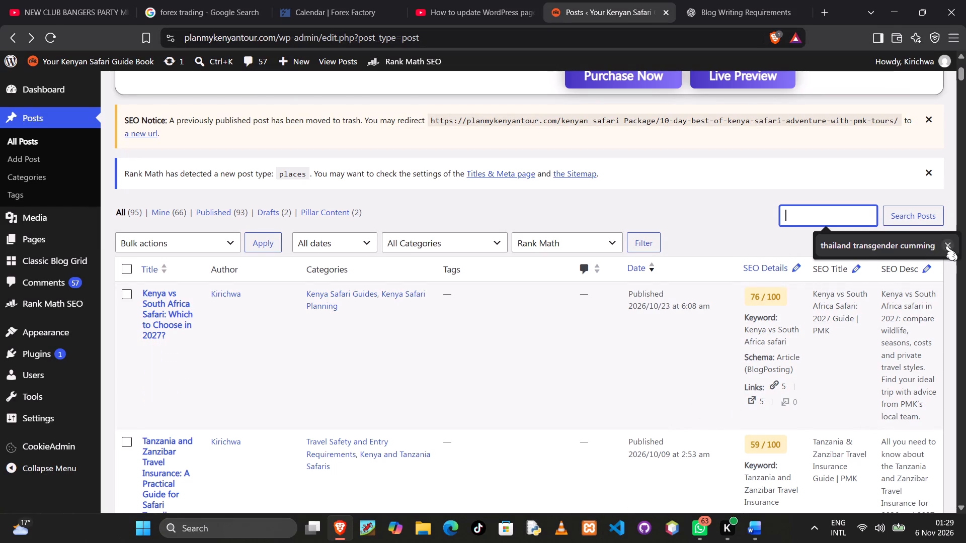
{"action": "left_click", "coordinate": [948, 244]}
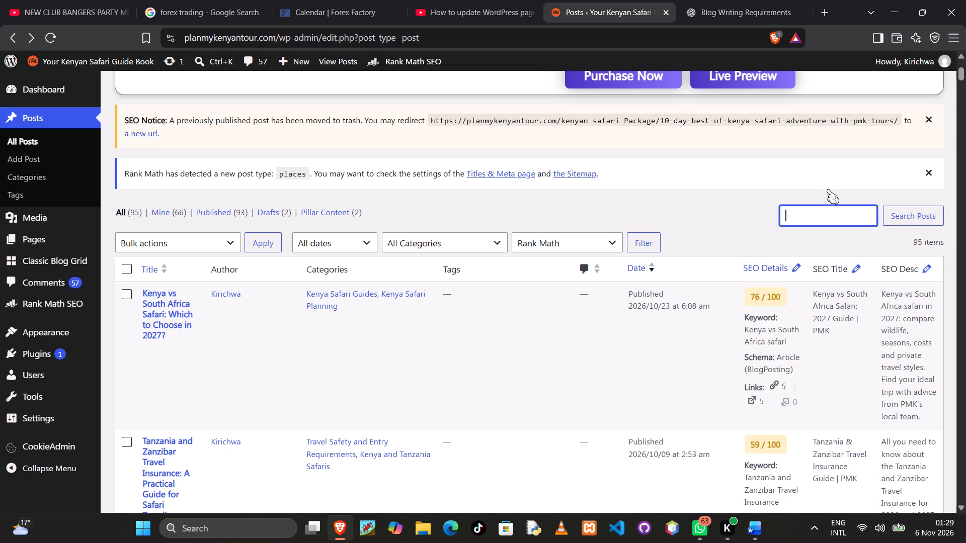
{"action": "left_click", "coordinate": [798, 216]}
Switch to Word and copy the title of list item 3, "Kenya Luxury Safari in Masai Mara: Your 2027 Planning Guide".
{"action": "left_click", "coordinate": [753, 531]}
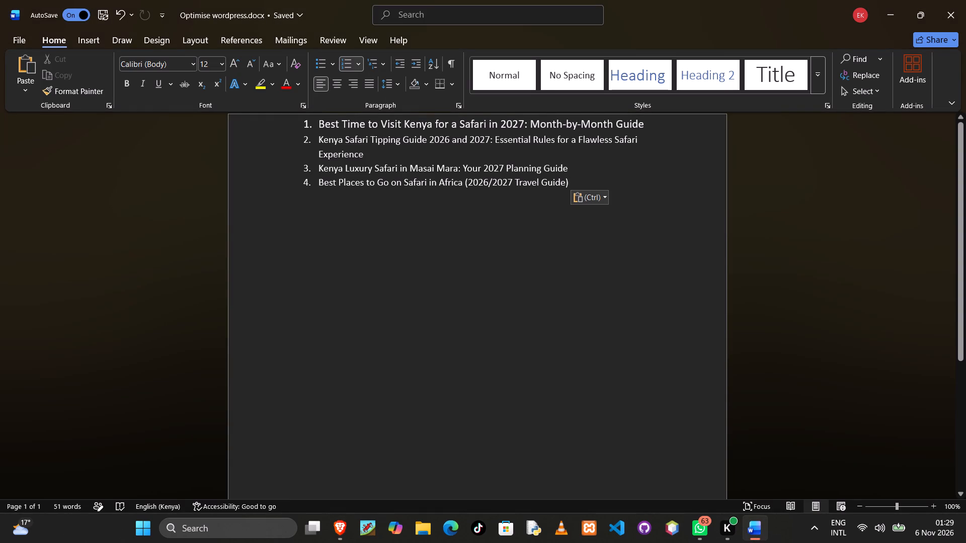
{"action": "left_click", "coordinate": [575, 168]}
{"action": "left_click_drag", "start_coordinate": [570, 167], "coordinate": [535, 175]}
{"action": "left_click_drag", "start_coordinate": [535, 175], "coordinate": [344, 170]}
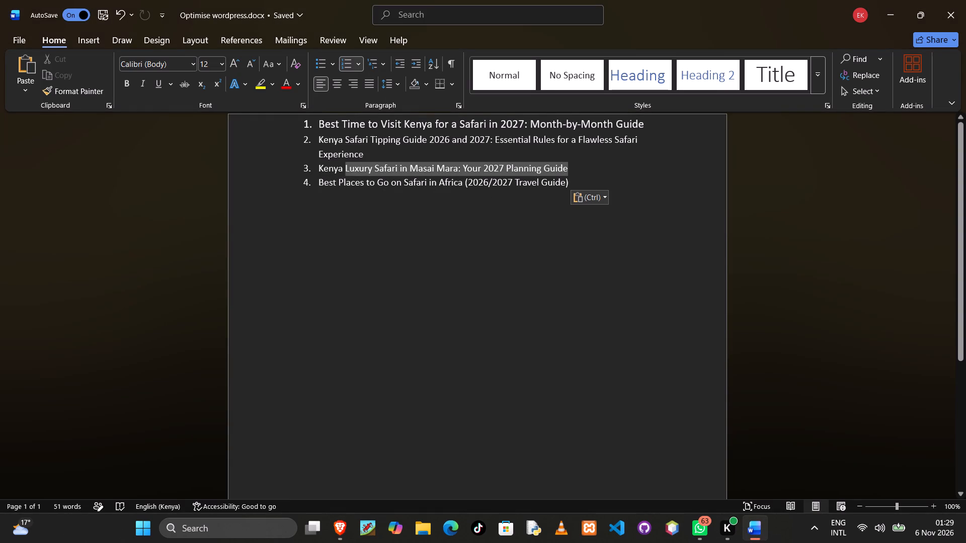
{"action": "left_click_drag", "start_coordinate": [344, 170], "coordinate": [327, 169]}
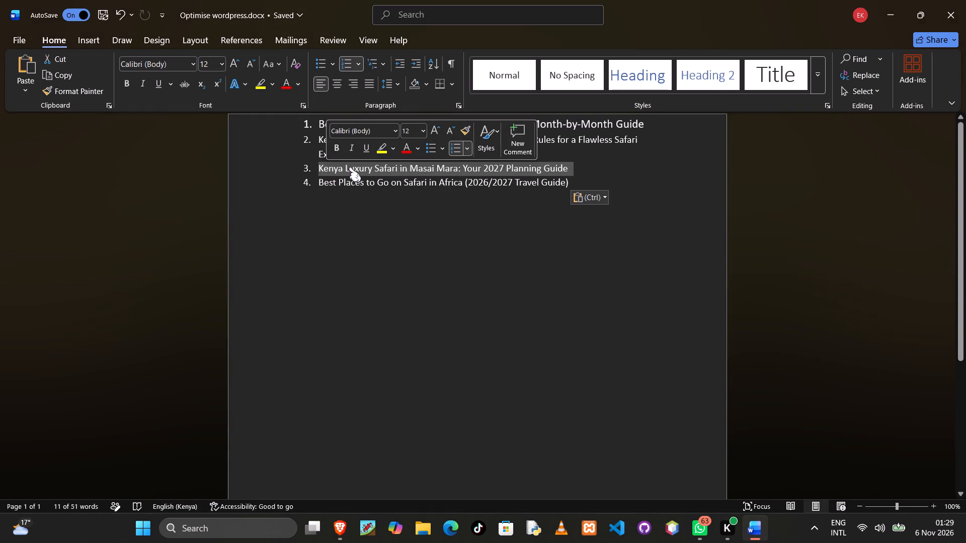
{"action": "key", "text": "ctrl+c"}
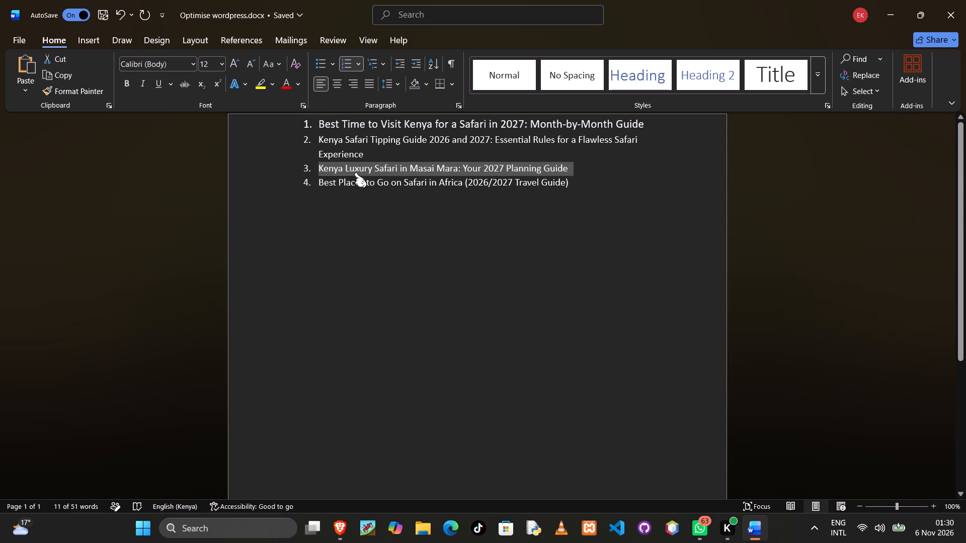
{"action": "left_click", "coordinate": [390, 222]}
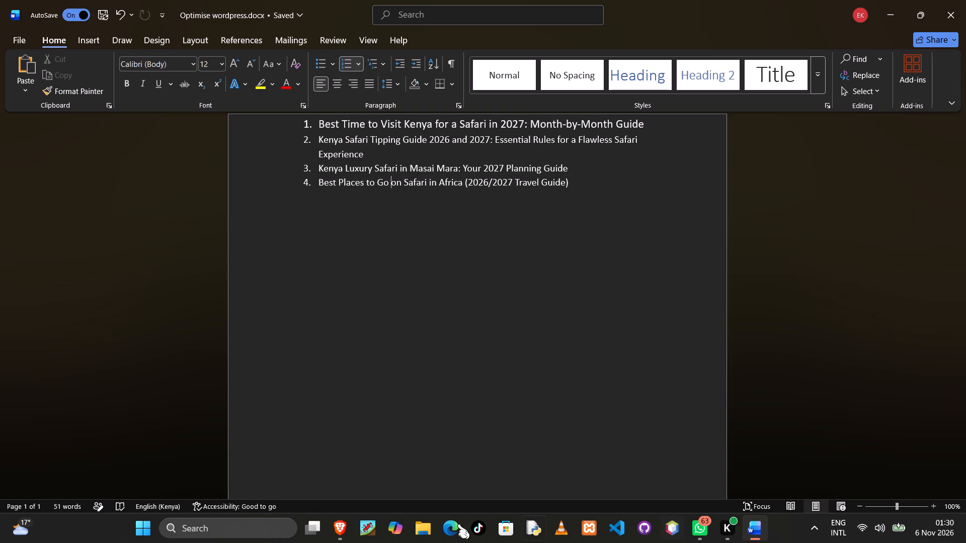
Switch back to Brave and search the posts for the copied Kenya Luxury Safari title.
{"action": "left_click", "coordinate": [342, 530]}
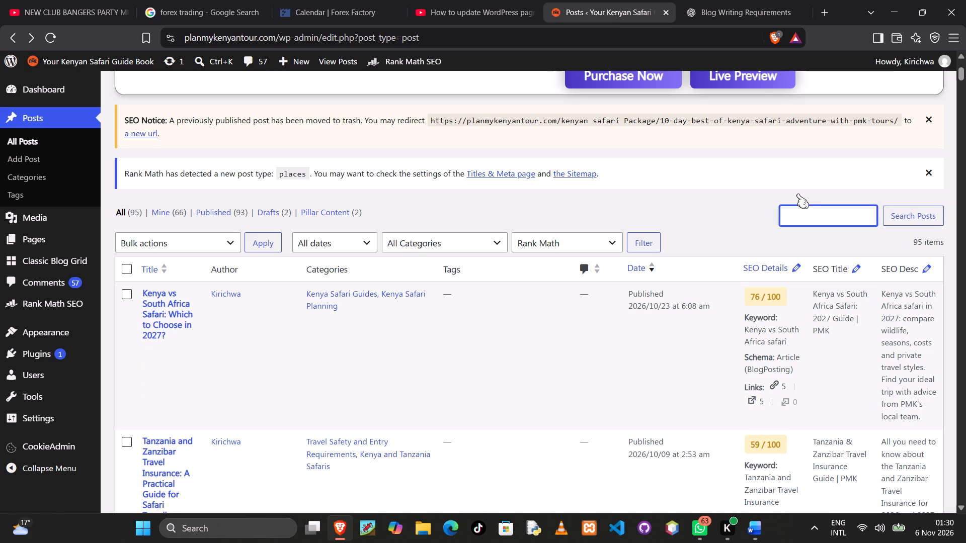
{"action": "key", "text": "ctrl+v"}
{"action": "left_click", "coordinate": [894, 220]}
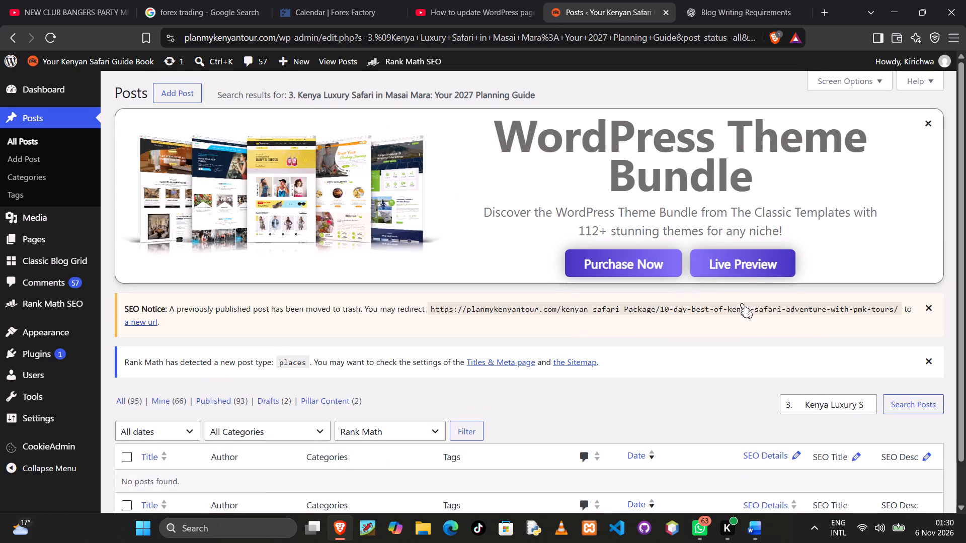
Remove the list number "3." from the search text, search the posts again and check the SEO scores of the matching posts.
{"action": "left_click", "coordinate": [795, 404]}
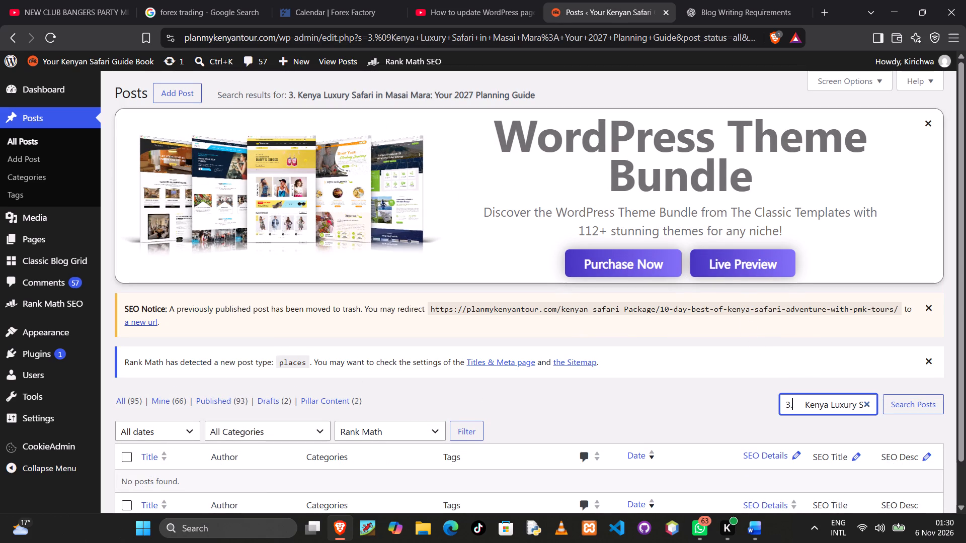
{"action": "key", "text": "BackSpace"}
{"action": "key", "text": "BackSpace"}
{"action": "key", "text": "BackSpace"}
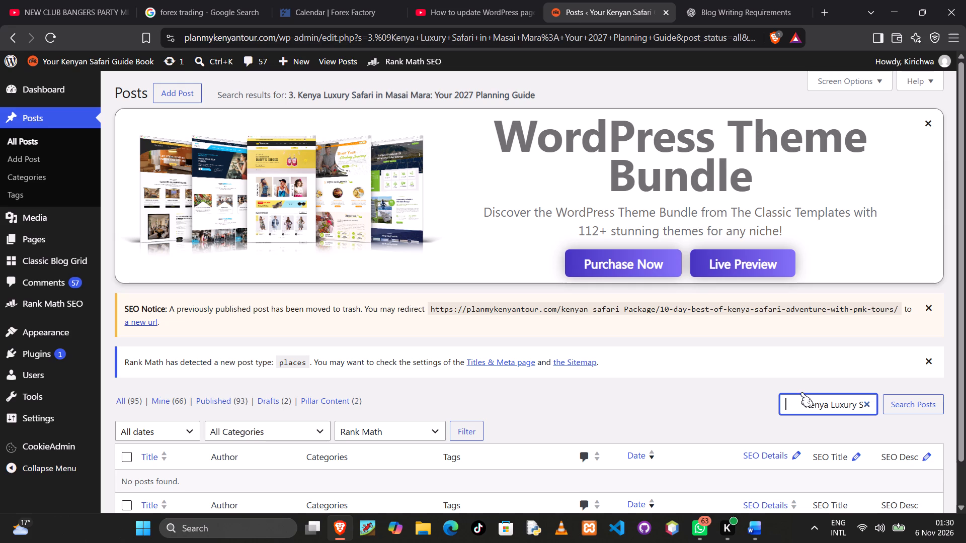
{"action": "left_click", "coordinate": [897, 404]}
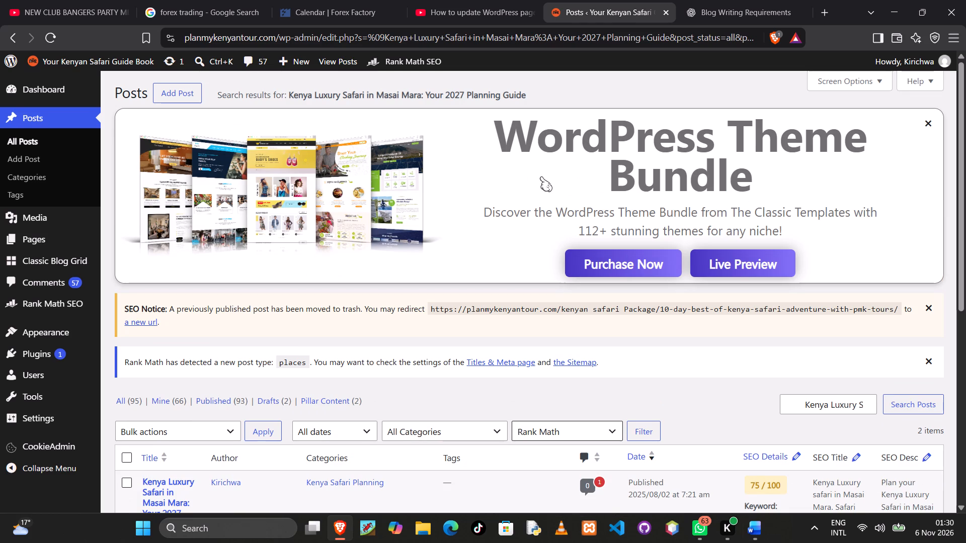
{"action": "scroll", "coordinate": [558, 370], "scroll_direction": "down", "scroll_amount": 3}
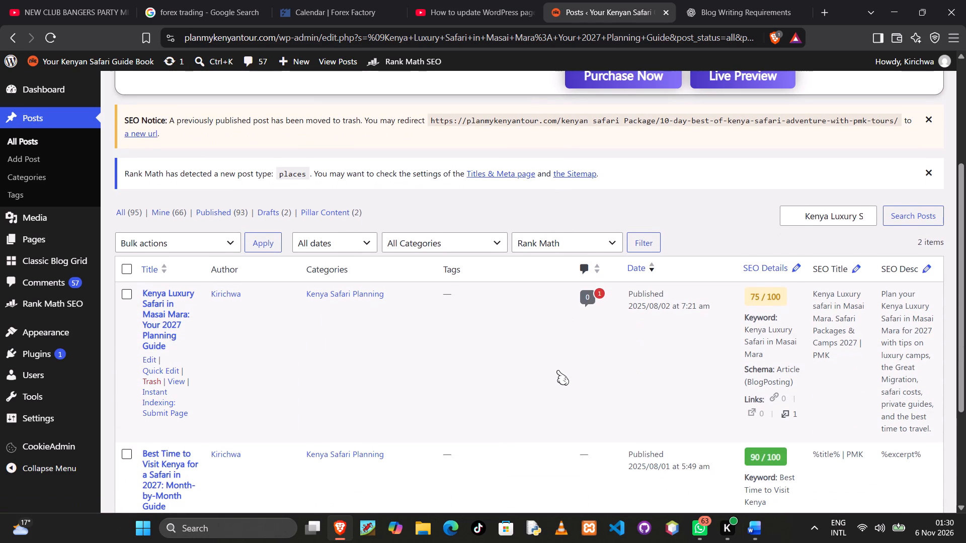
{"action": "scroll", "coordinate": [557, 370], "scroll_direction": "down", "scroll_amount": 1}
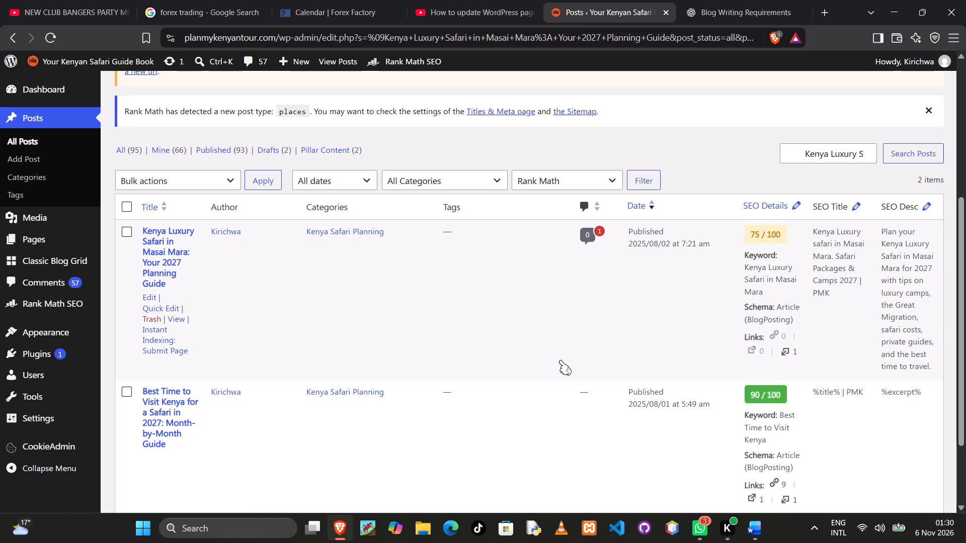
Switch to Word and add the score "90/100" after the title in list item 4.
{"action": "left_click", "coordinate": [752, 530]}
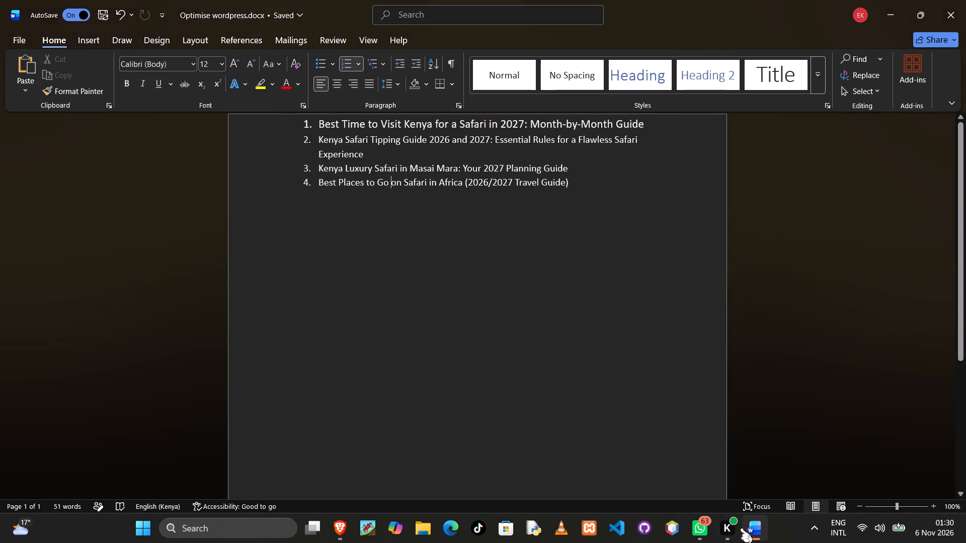
{"action": "left_click", "coordinate": [580, 182]}
{"action": "key", "text": "space"}
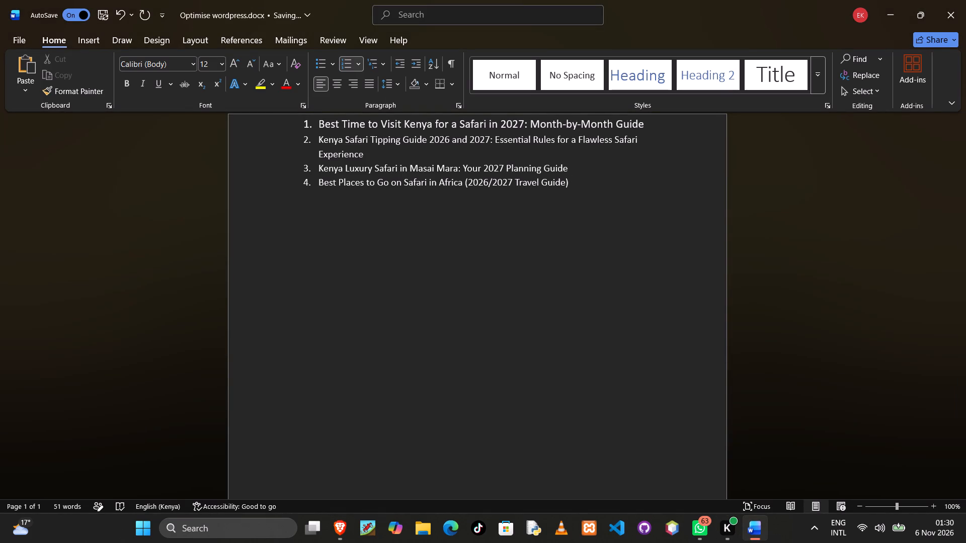
{"action": "type", "text": "90"}
{"action": "type", "text": "/100"}
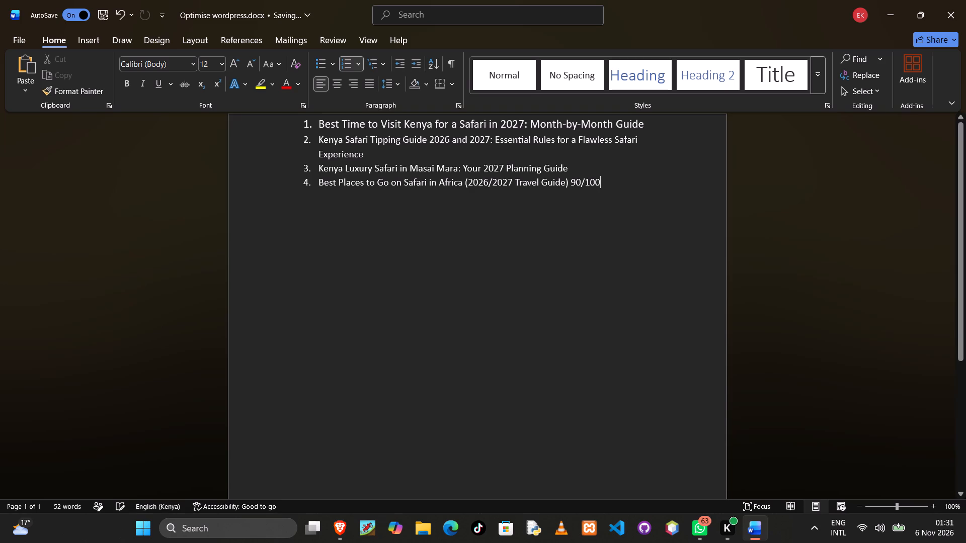
Add "7/100" after the Kenya Luxury Safari title in list item 3.
{"action": "left_click", "coordinate": [366, 152]}
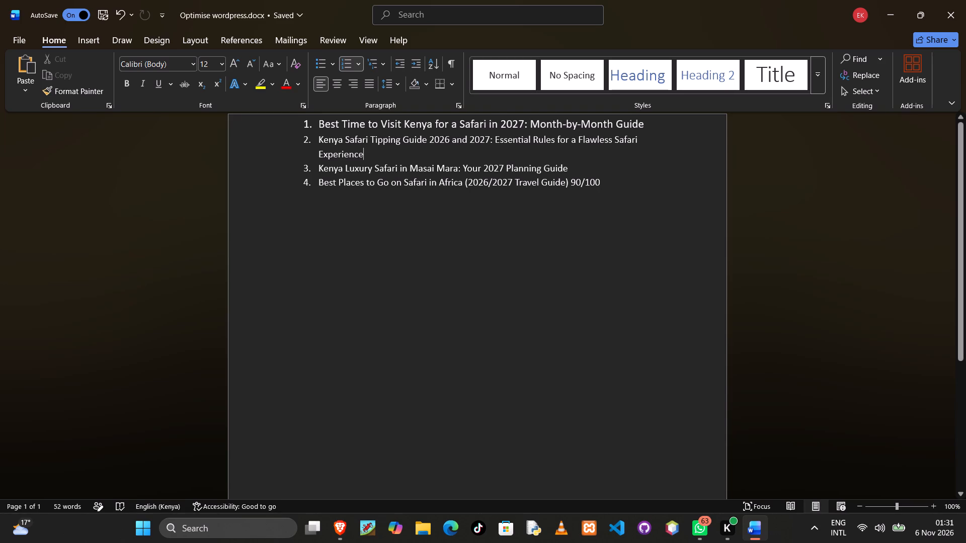
{"action": "left_click", "coordinate": [573, 166]}
{"action": "key", "text": "space"}
{"action": "type", "text": "7"}
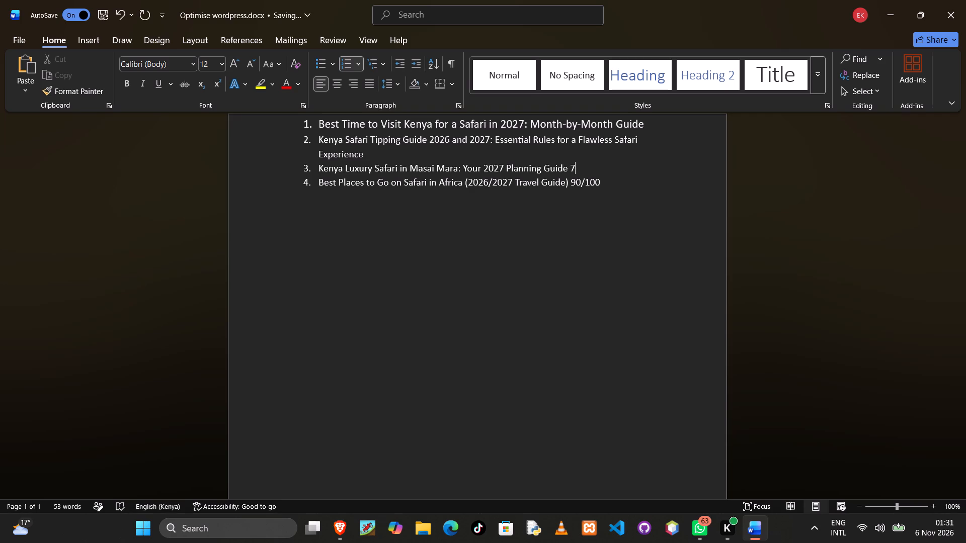
{"action": "type", "text": "/100"}
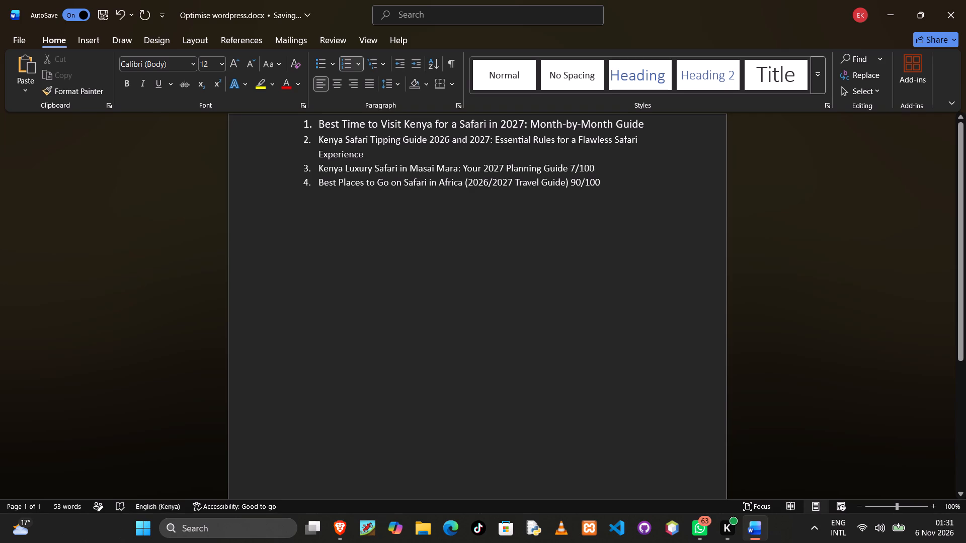
Copy the title of list item 2, "Kenya Safari Tipping Guide 2026 and 2027: Essential Rules for a Flawless Safari Experience".
{"action": "left_click", "coordinate": [362, 157]}
{"action": "left_click_drag", "start_coordinate": [362, 155], "coordinate": [333, 140]}
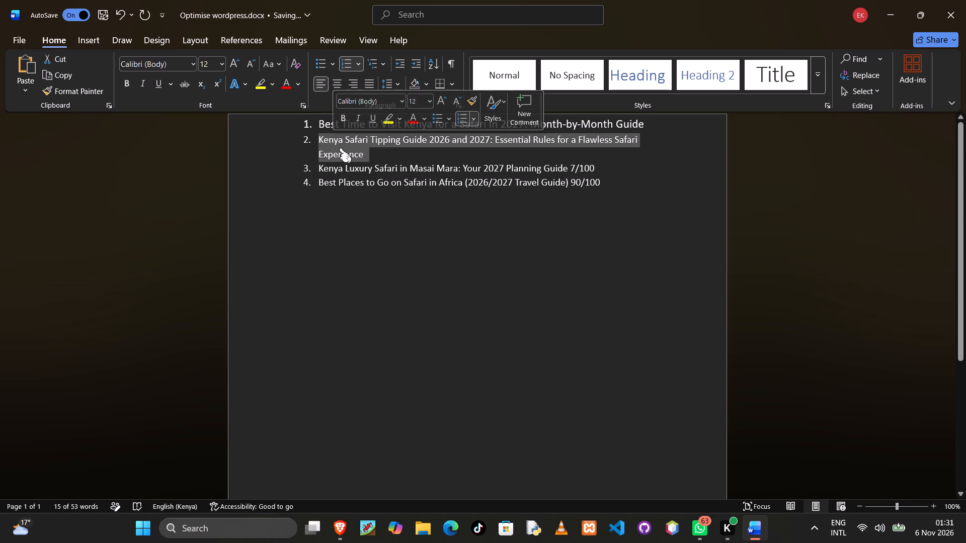
{"action": "key", "text": "ctrl+c"}
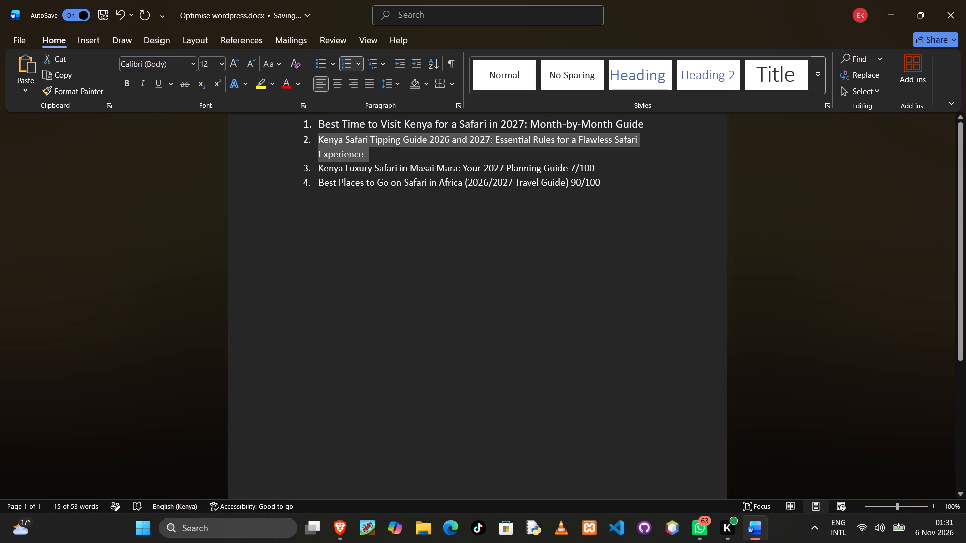
Switch to Brave and search the posts for the copied Kenya Safari Tipping Guide title, without the list number "2.", to check its SEO score.
{"action": "left_click", "coordinate": [335, 526]}
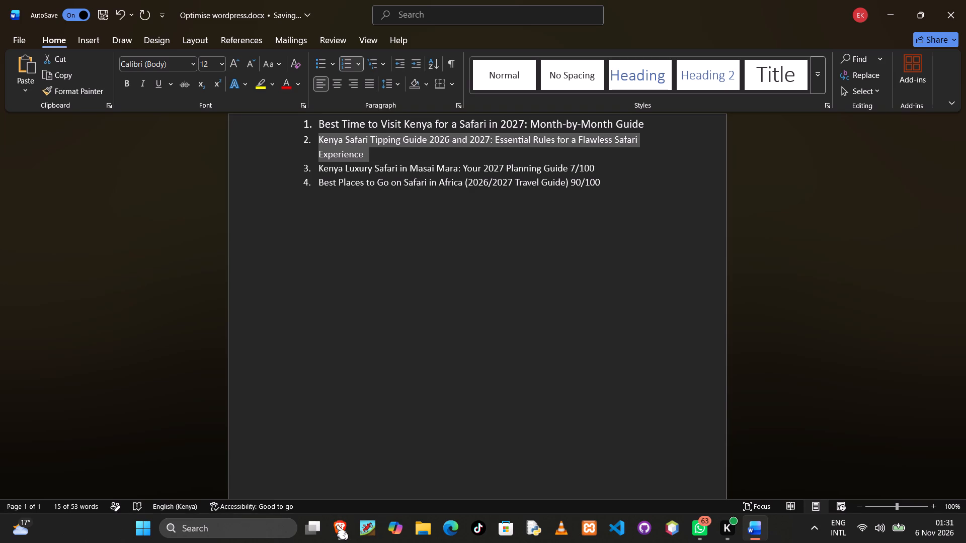
{"action": "left_click", "coordinate": [338, 525]}
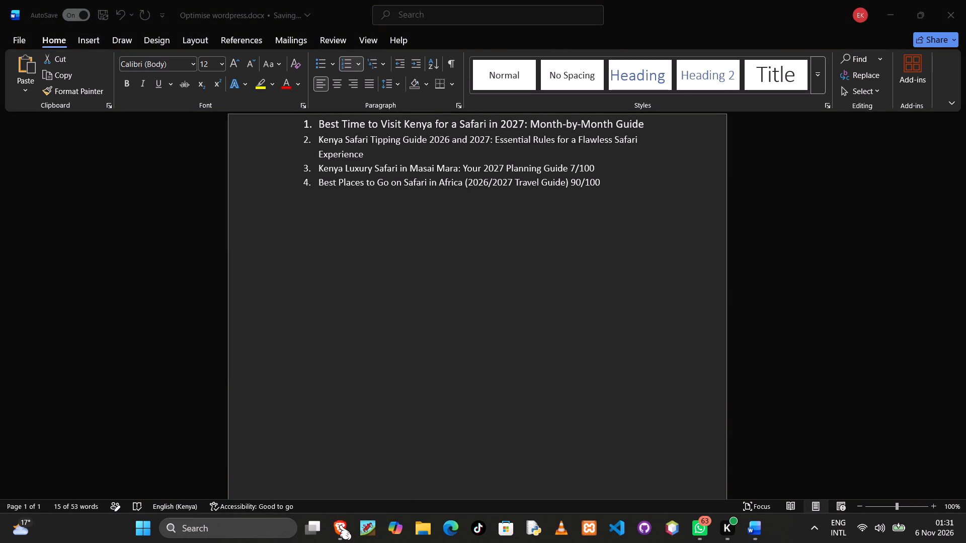
{"action": "left_click", "coordinate": [340, 525]}
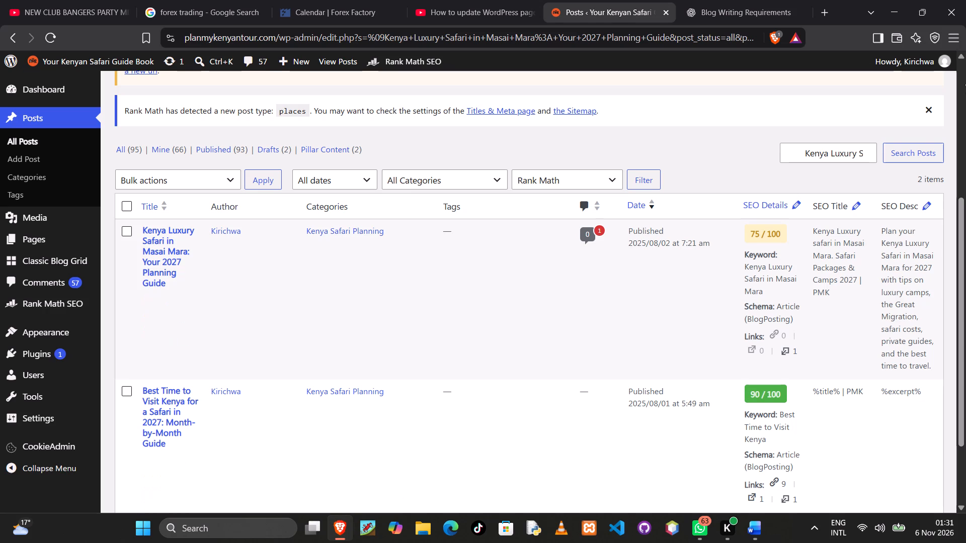
{"action": "left_click", "coordinate": [843, 158]}
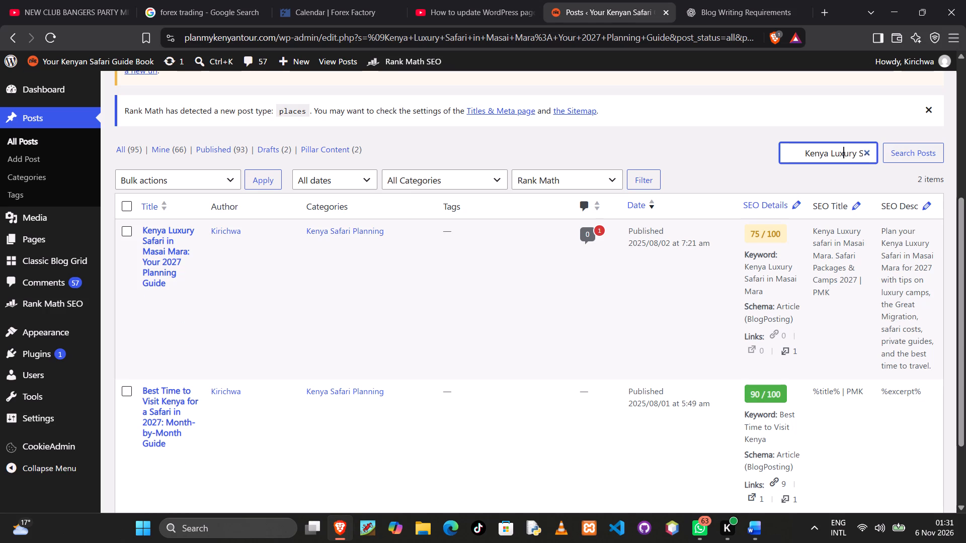
{"action": "key", "text": "ctrl+a"}
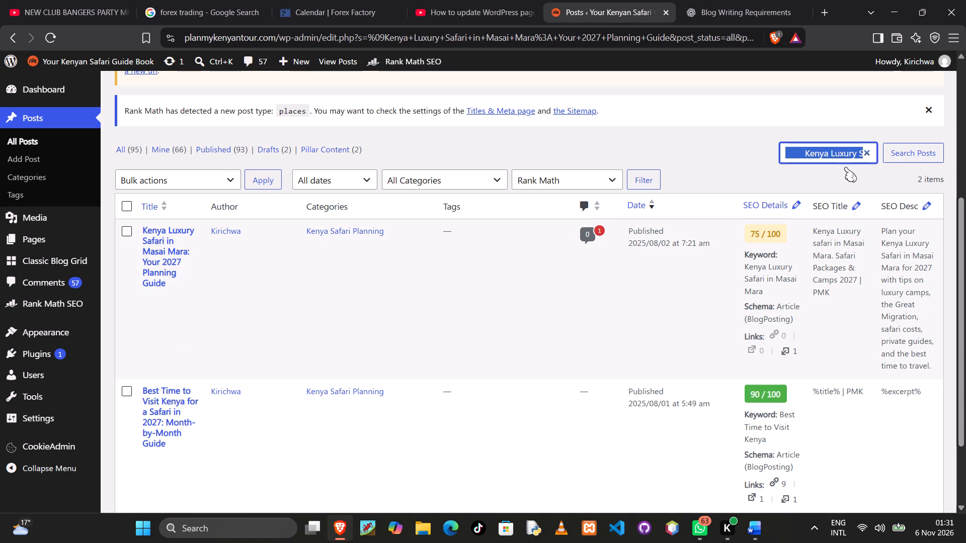
{"action": "key", "text": "ctrl+v"}
{"action": "left_click", "coordinate": [803, 154]}
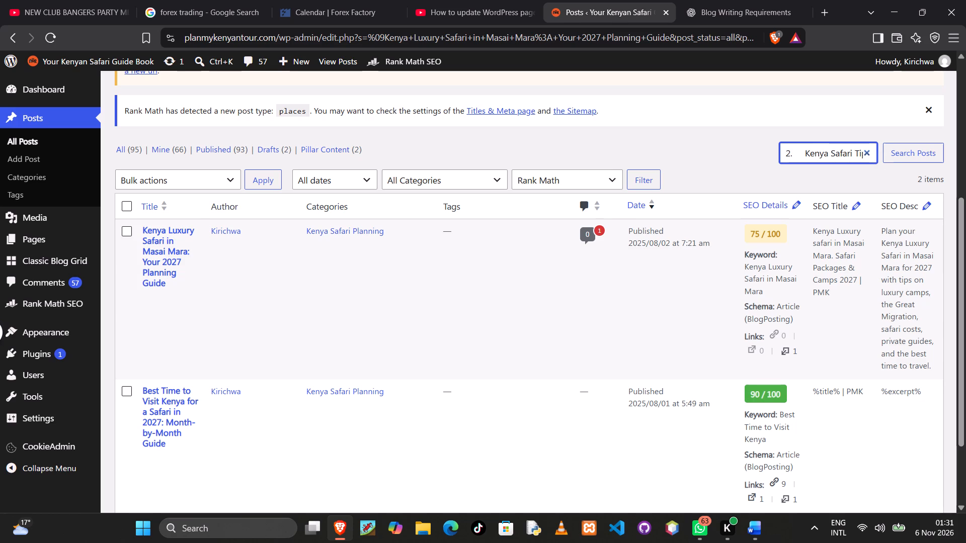
{"action": "key", "text": "BackSpace"}
{"action": "key", "text": "BackSpace"}
{"action": "key", "text": "BackSpace"}
{"action": "key", "text": "BackSpace"}
{"action": "key", "text": "BackSpace"}
{"action": "key", "text": "BackSpace"}
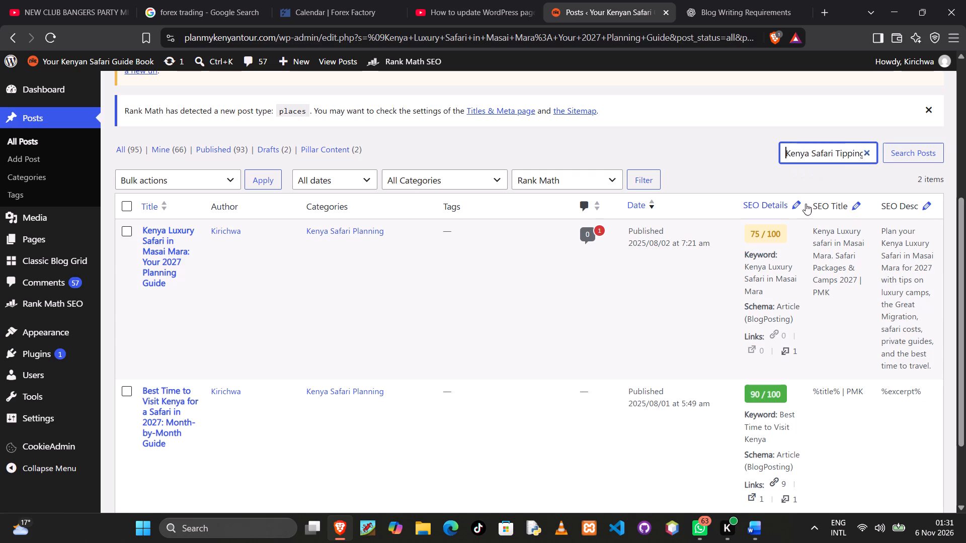
{"action": "left_click", "coordinate": [903, 156]}
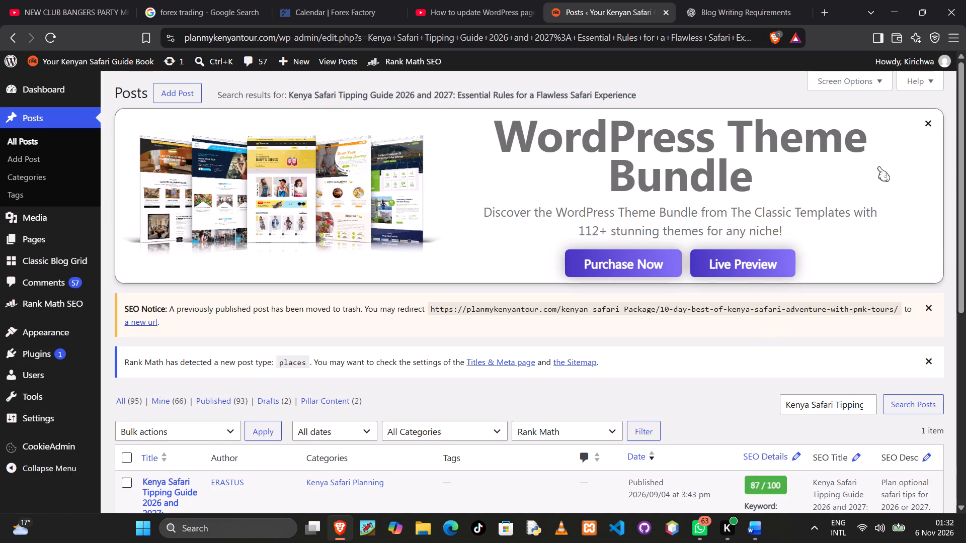
{"action": "scroll", "coordinate": [700, 372], "scroll_direction": "down", "scroll_amount": 3}
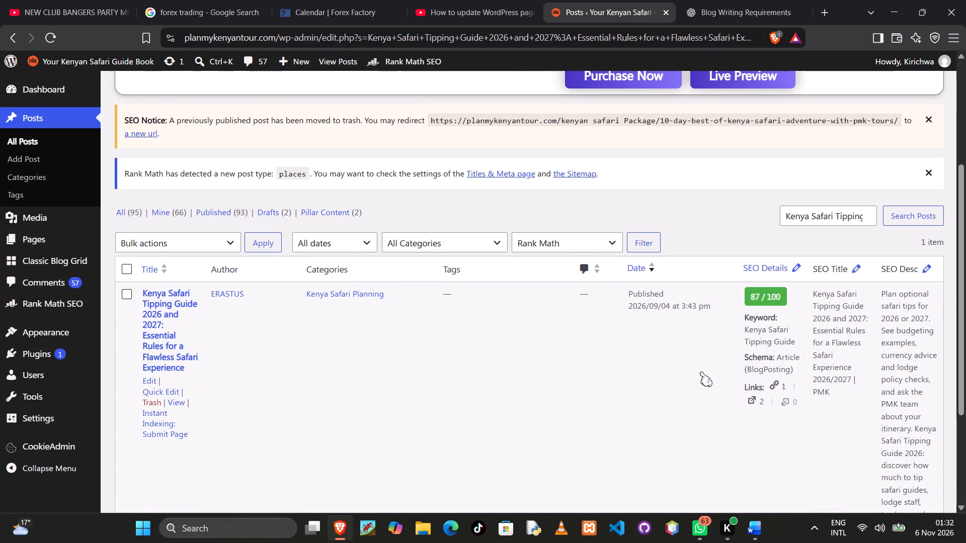
Switch to Word and add the score "87/100" after the Kenya Safari Tipping Guide title in list item 2.
{"action": "left_click", "coordinate": [751, 527]}
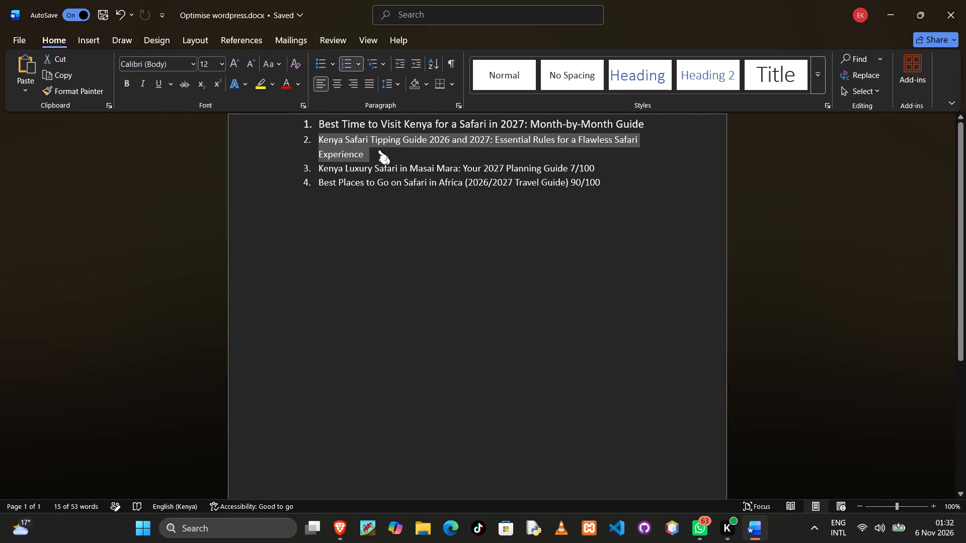
{"action": "left_click", "coordinate": [395, 153]}
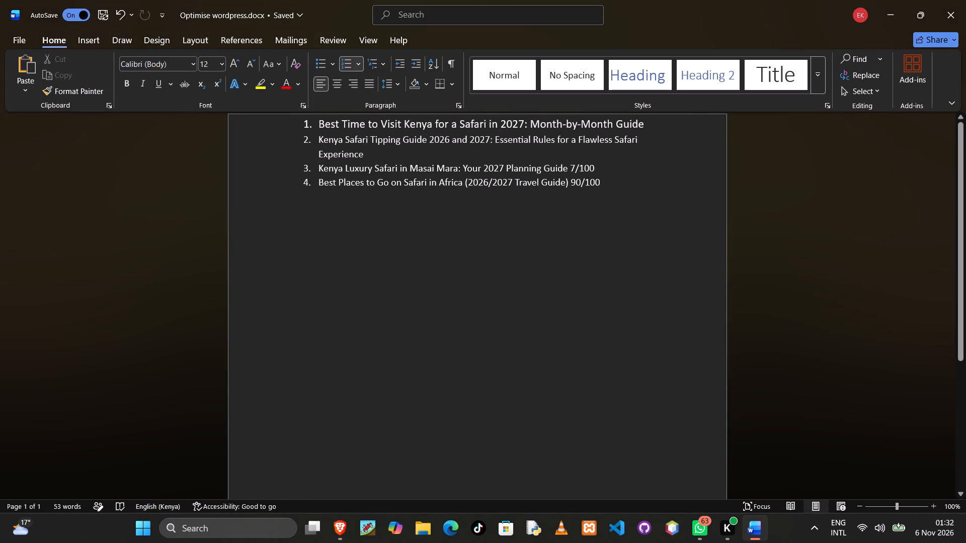
{"action": "key", "text": "space"}
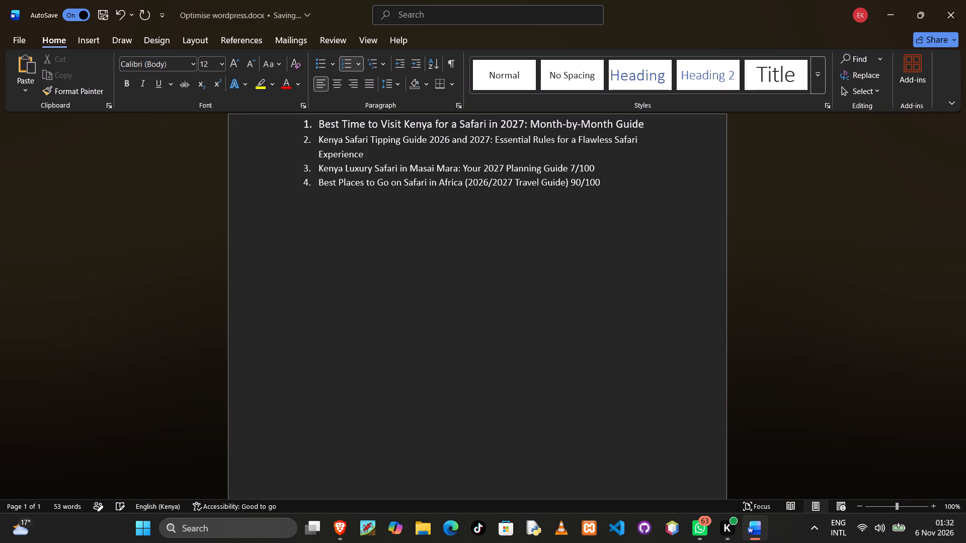
{"action": "key", "text": "7"}
{"action": "key", "text": "BackSpace"}
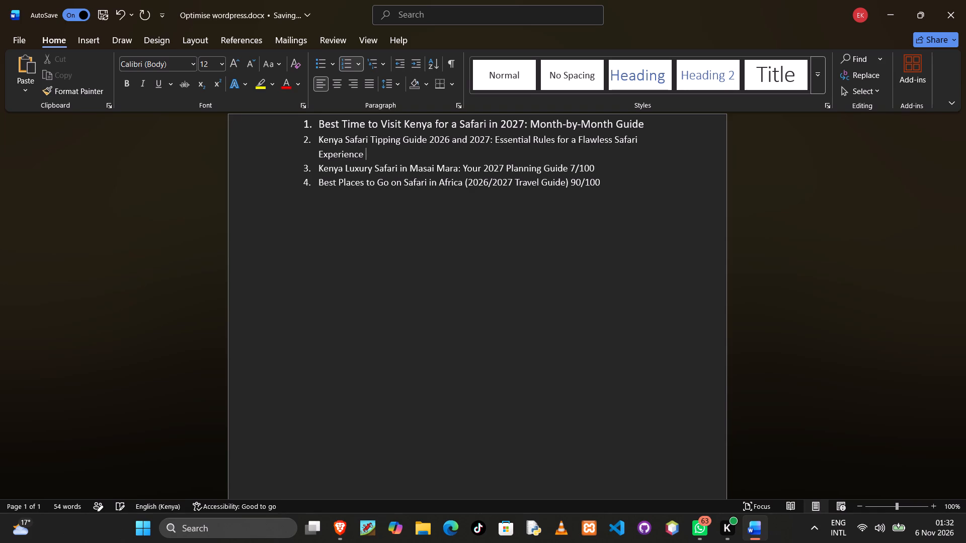
{"action": "type", "text": "87"}
{"action": "key", "text": "slash"}
{"action": "type", "text": "100"}
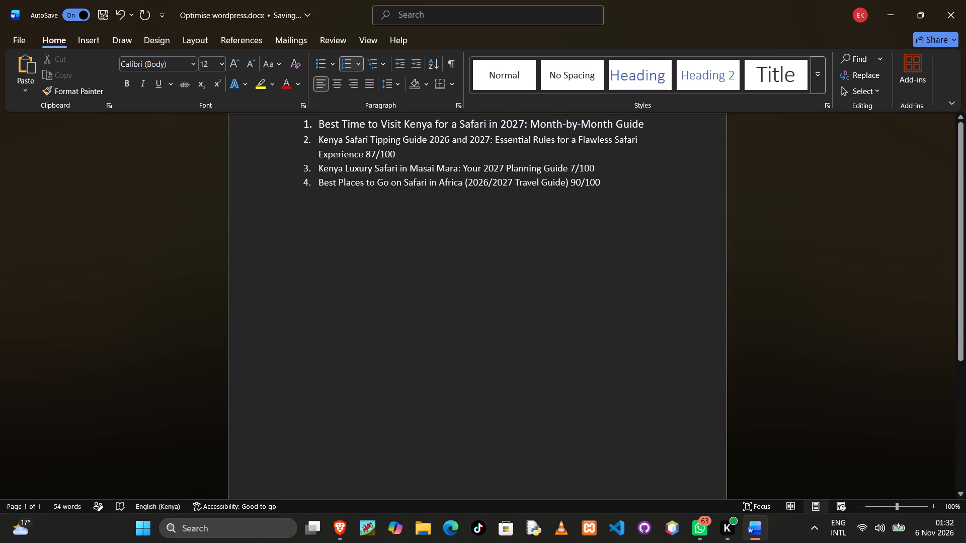
Copy the title of list item 1, "Best Time to Visit Kenya for a Safari in 2027: Month-by-Month Guide".
{"action": "left_click", "coordinate": [645, 124]}
{"action": "left_click_drag", "start_coordinate": [646, 124], "coordinate": [439, 134]}
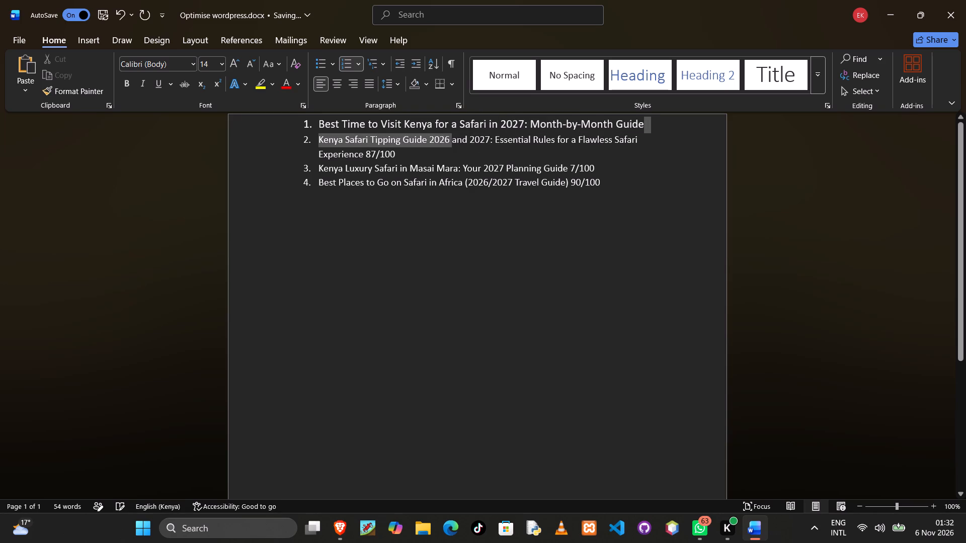
{"action": "left_click_drag", "start_coordinate": [439, 134], "coordinate": [361, 128]}
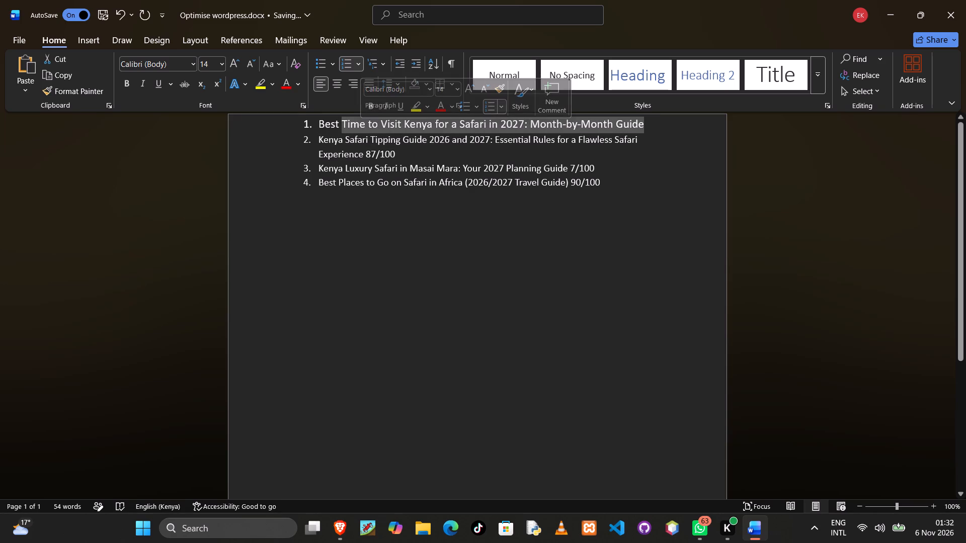
{"action": "left_click", "coordinate": [650, 127]}
{"action": "left_click_drag", "start_coordinate": [646, 124], "coordinate": [605, 125]}
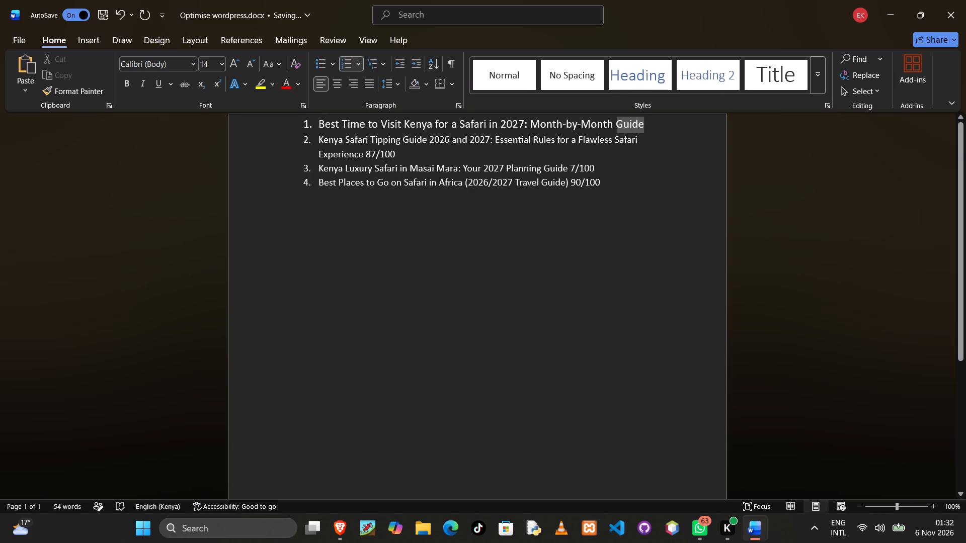
{"action": "left_click_drag", "start_coordinate": [605, 125], "coordinate": [383, 134]}
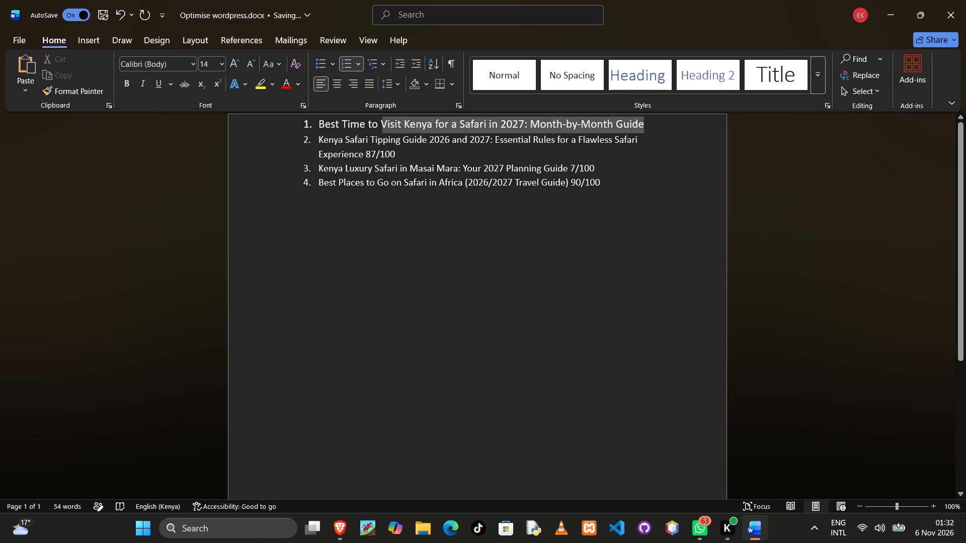
{"action": "left_click_drag", "start_coordinate": [383, 134], "coordinate": [331, 130]}
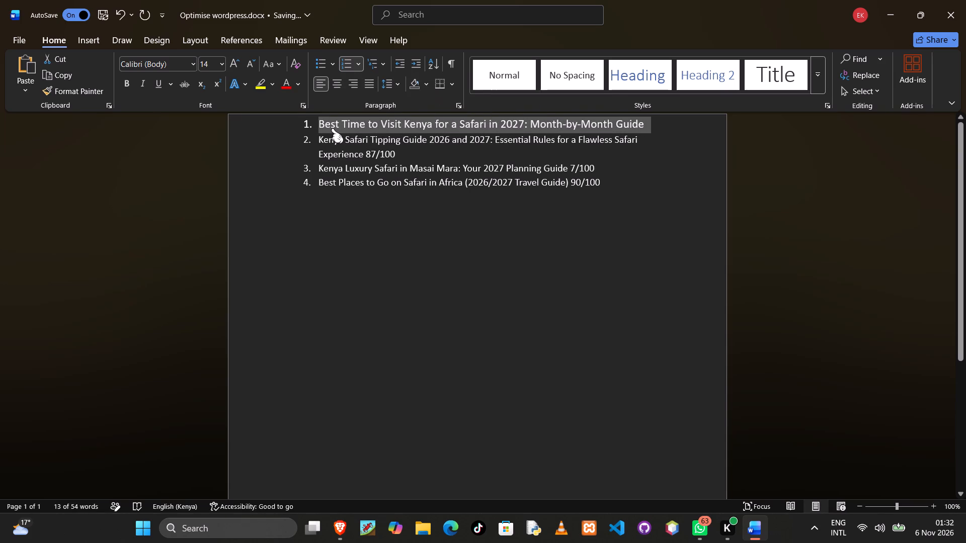
{"action": "key", "text": "ctrl+c"}
Switch to Brave, search the posts for the copied title without its list number "1." and compare the SEO scores of the matching posts.
{"action": "left_click", "coordinate": [339, 530]}
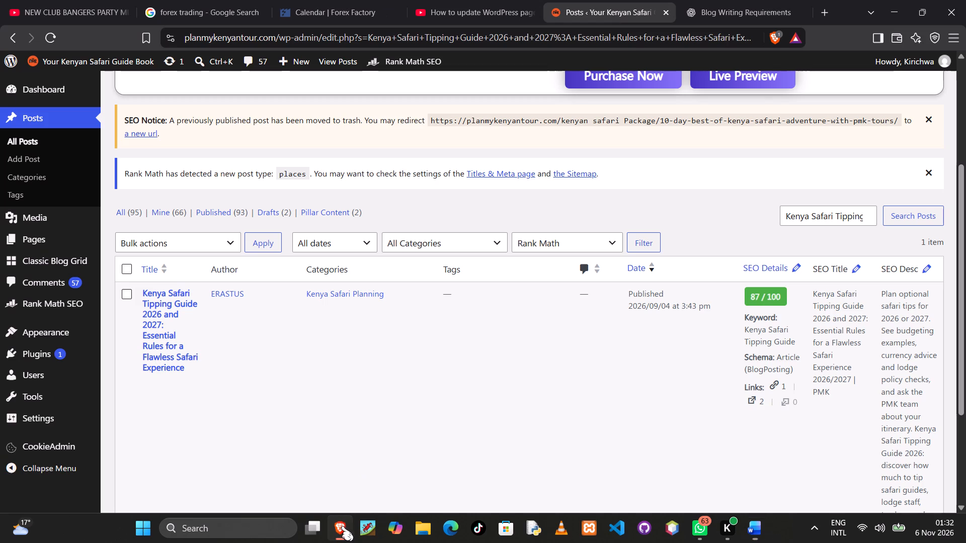
{"action": "left_click", "coordinate": [820, 215]}
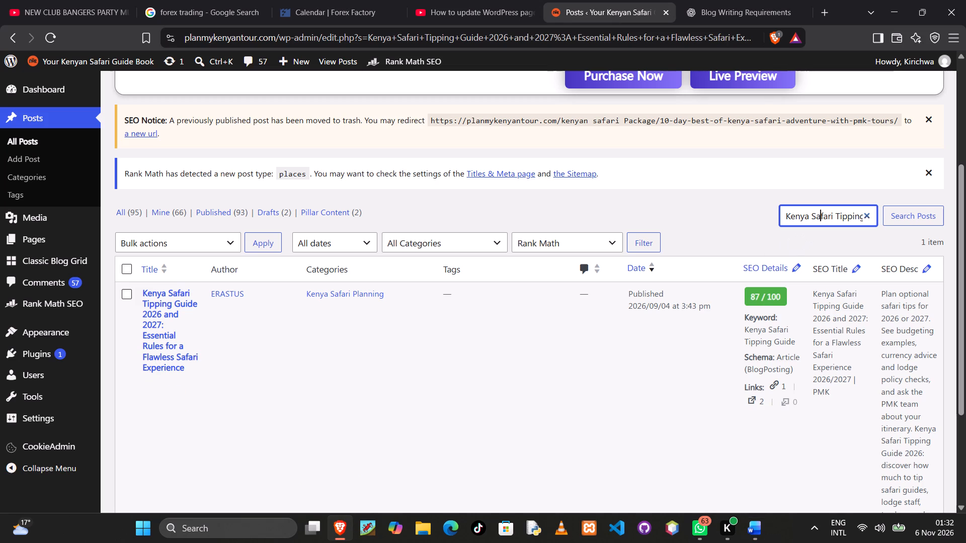
{"action": "key", "text": "ctrl+a"}
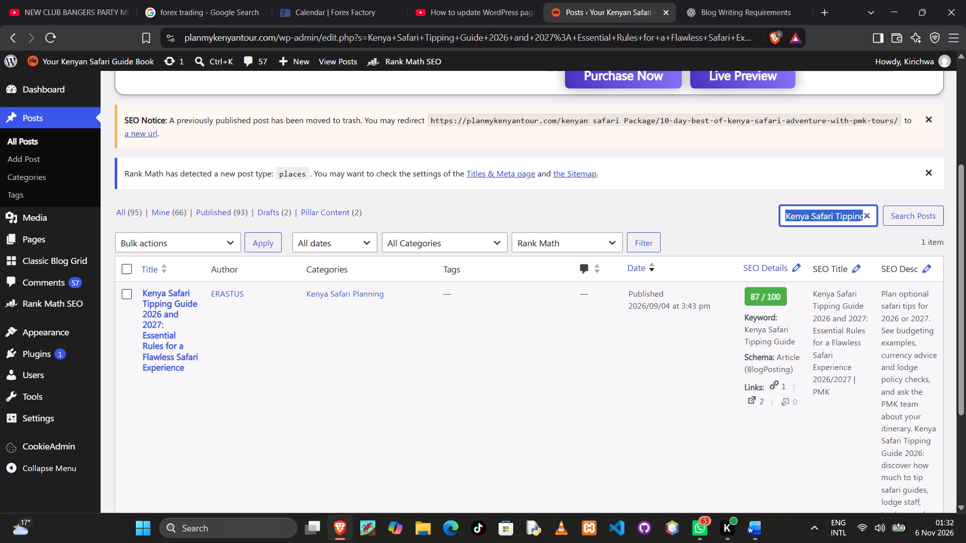
{"action": "key", "text": "ctrl+v"}
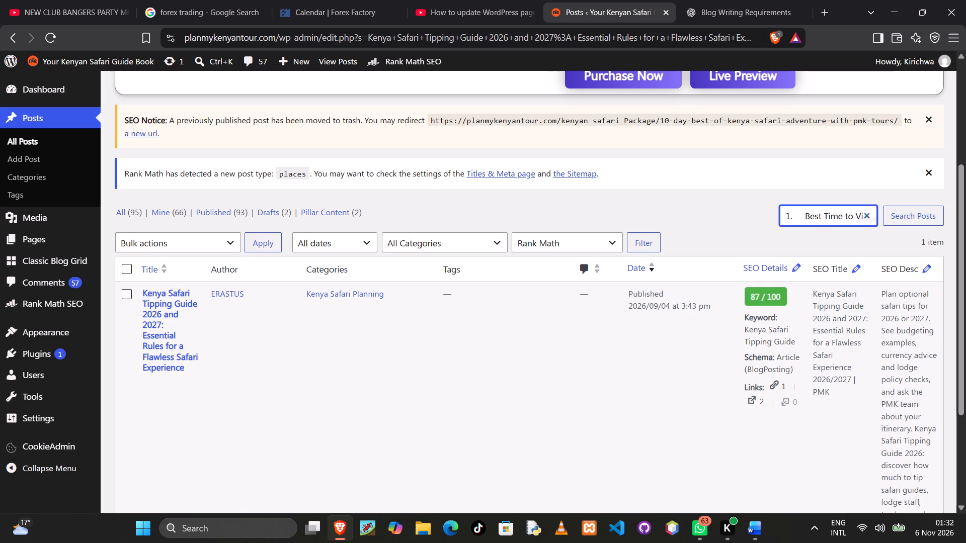
{"action": "key", "text": "BackSpace"}
{"action": "key", "text": "BackSpace"}
{"action": "key", "text": "BackSpace"}
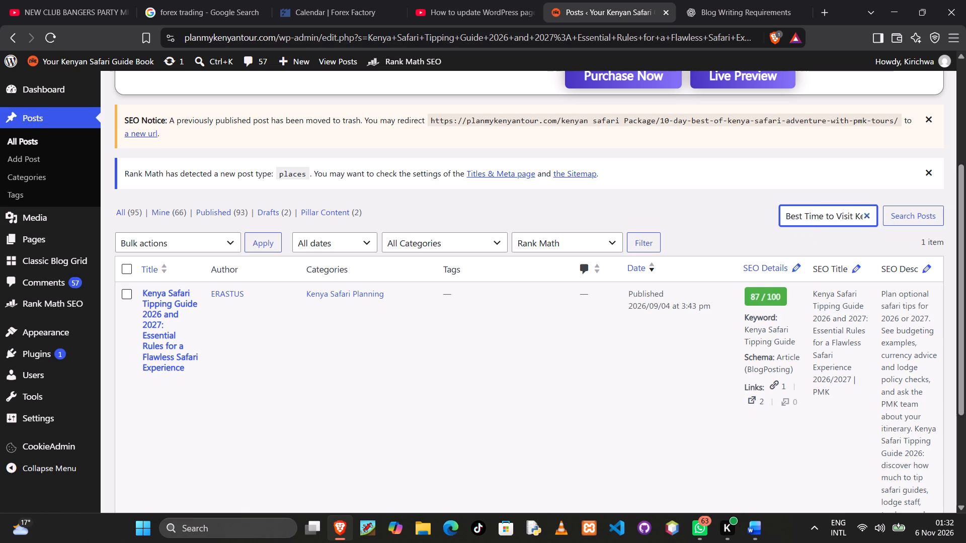
{"action": "left_click", "coordinate": [916, 220]}
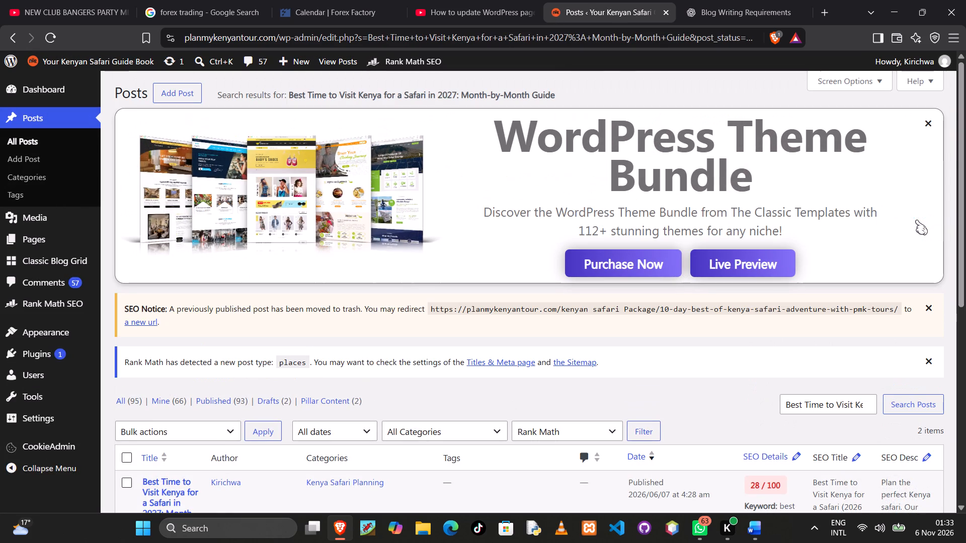
{"action": "scroll", "coordinate": [769, 273], "scroll_direction": "down", "scroll_amount": 1}
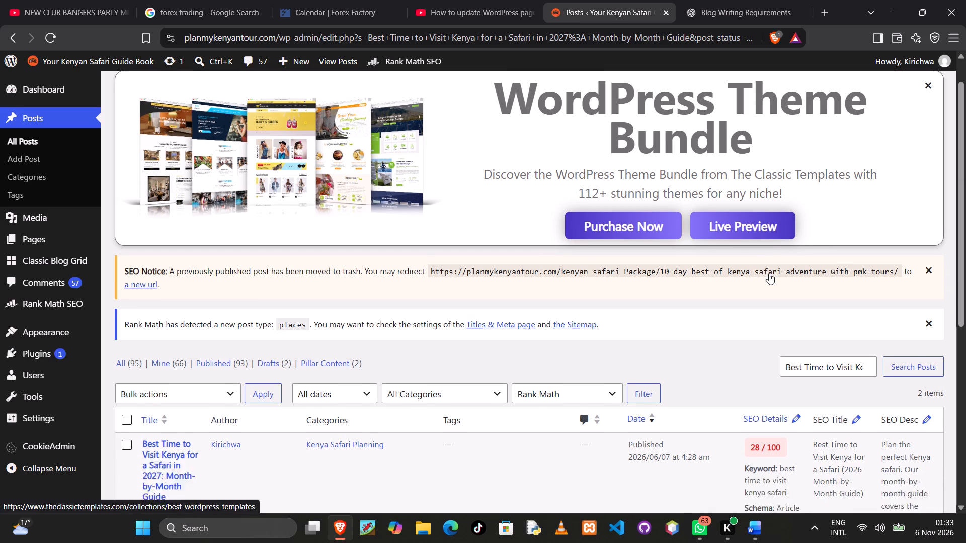
{"action": "scroll", "coordinate": [769, 273], "scroll_direction": "down", "scroll_amount": 2}
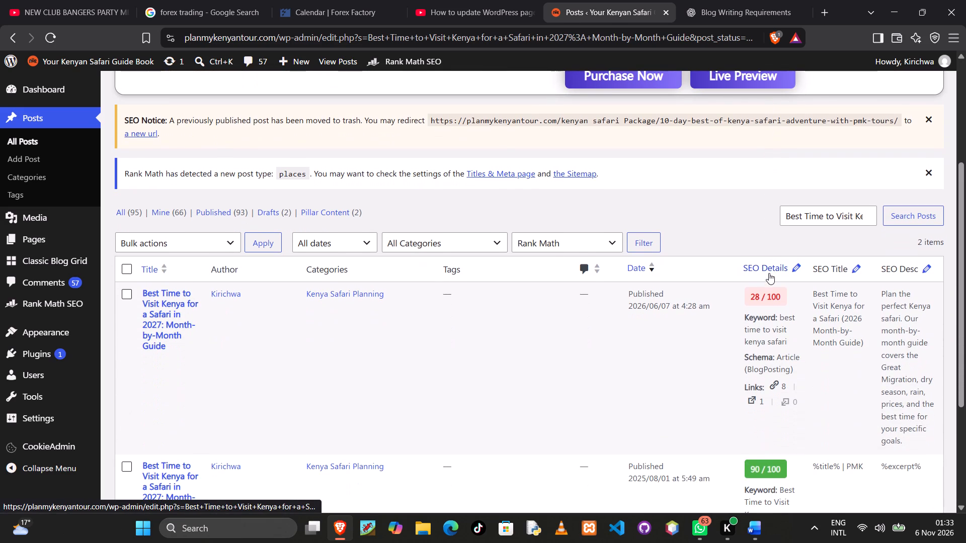
{"action": "scroll", "coordinate": [769, 273], "scroll_direction": "down", "scroll_amount": 2}
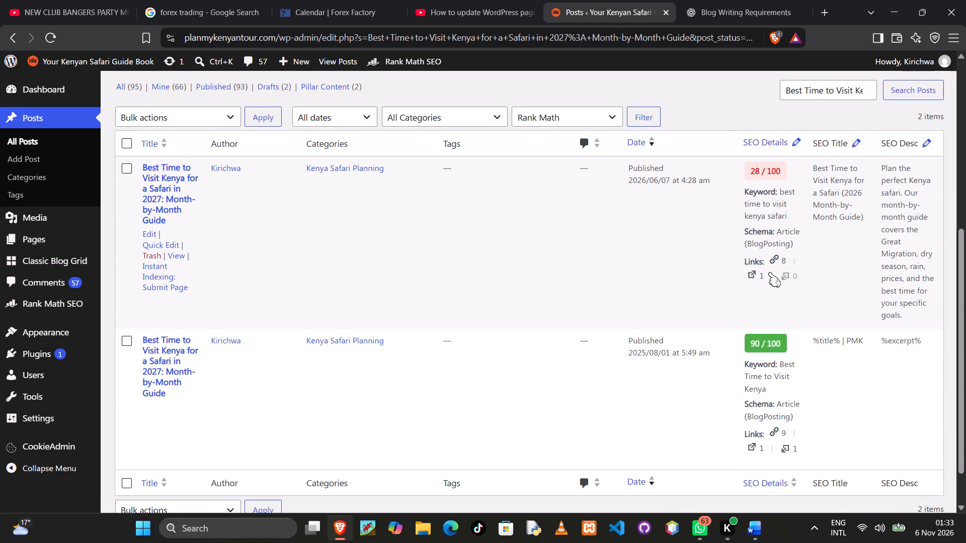
{"action": "scroll", "coordinate": [769, 273], "scroll_direction": "up", "scroll_amount": 1}
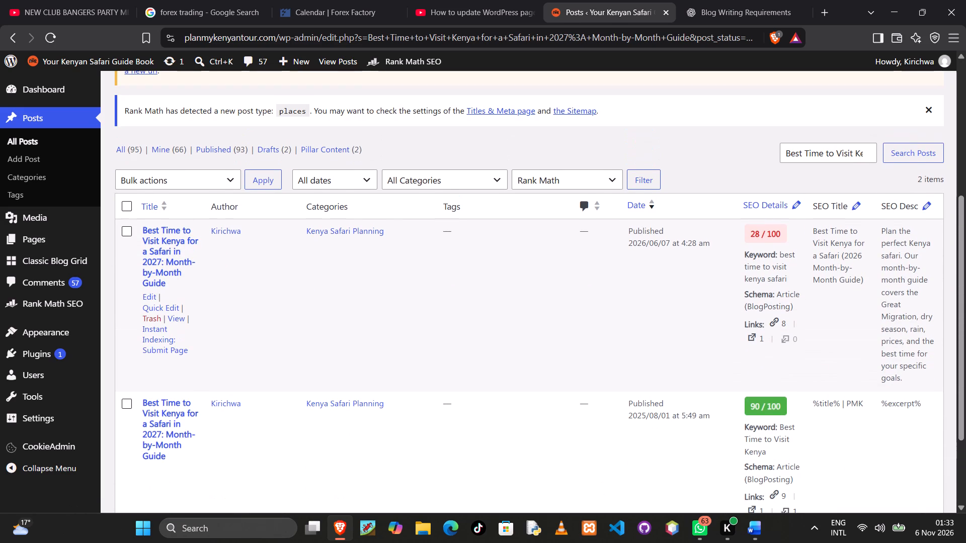
{"action": "scroll", "coordinate": [769, 273], "scroll_direction": "down", "scroll_amount": 1}
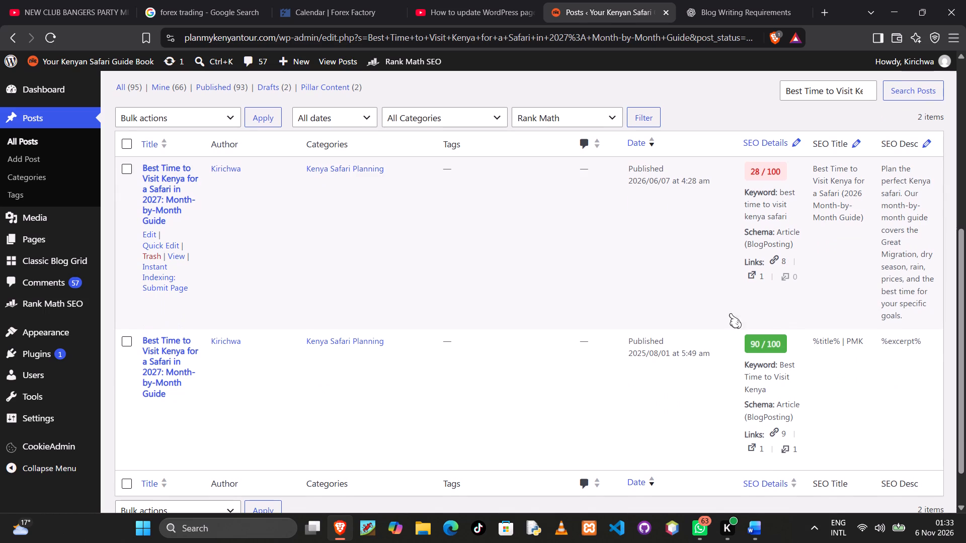
Open the "Best Time to Visit Kenya" post published 2025/08/01 in the editor, read through its content and return to the matching posts.
{"action": "scroll", "coordinate": [379, 392], "scroll_direction": "down", "scroll_amount": 2}
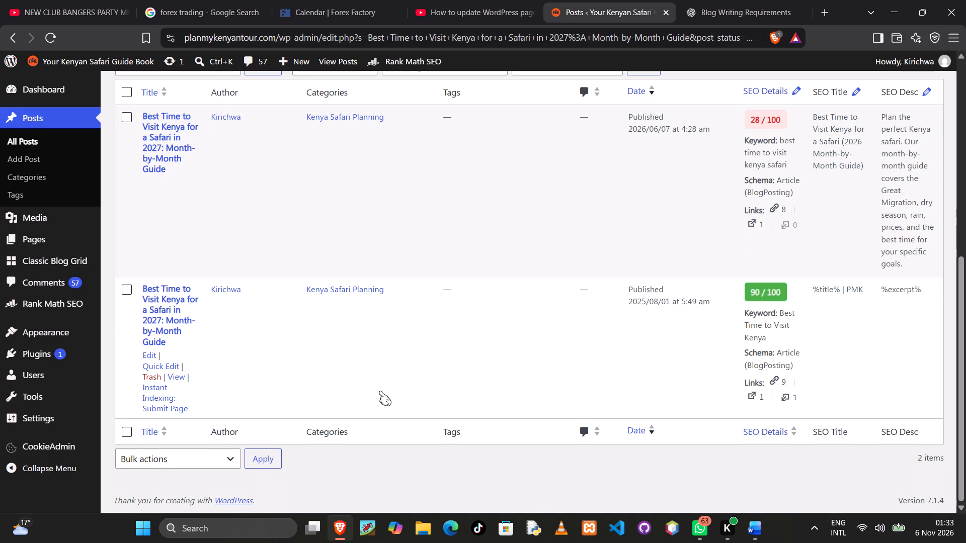
{"action": "scroll", "coordinate": [379, 391], "scroll_direction": "up", "scroll_amount": 2}
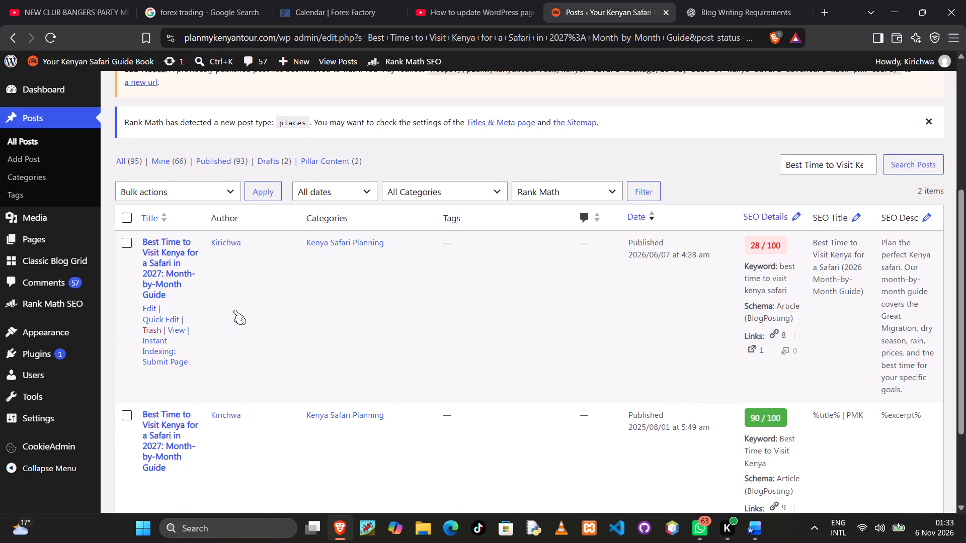
{"action": "scroll", "coordinate": [235, 310], "scroll_direction": "down", "scroll_amount": 2}
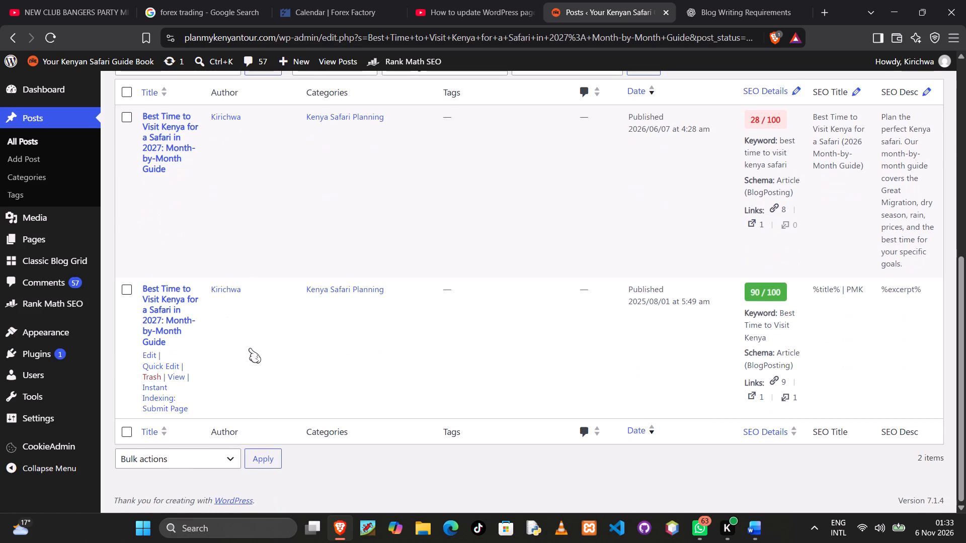
{"action": "left_click", "coordinate": [150, 356]}
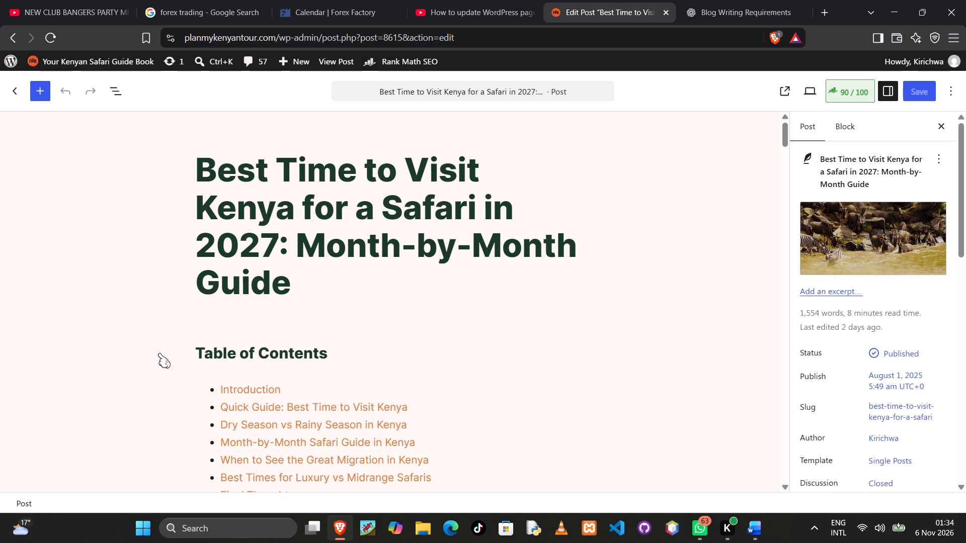
{"action": "scroll", "coordinate": [684, 256], "scroll_direction": "down", "scroll_amount": 2}
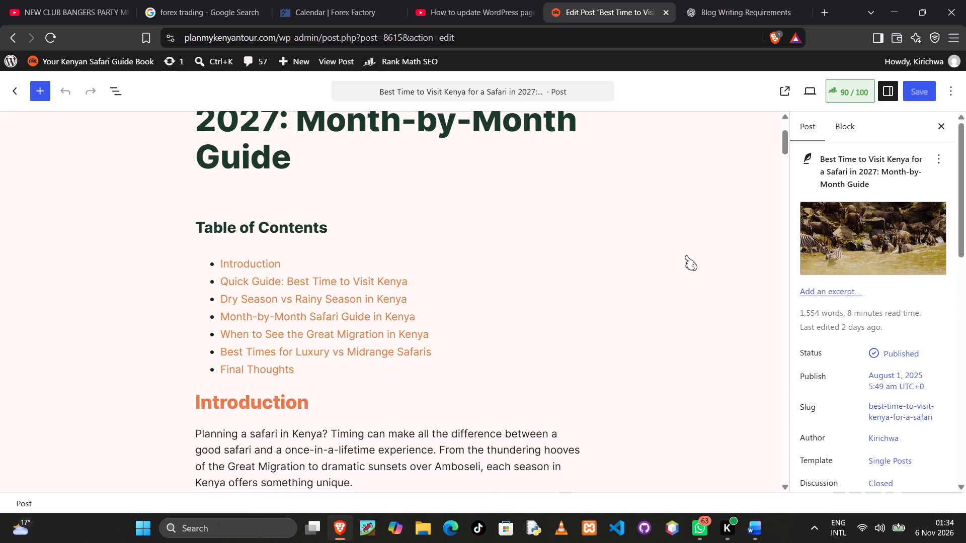
{"action": "scroll", "coordinate": [685, 256], "scroll_direction": "down", "scroll_amount": 6}
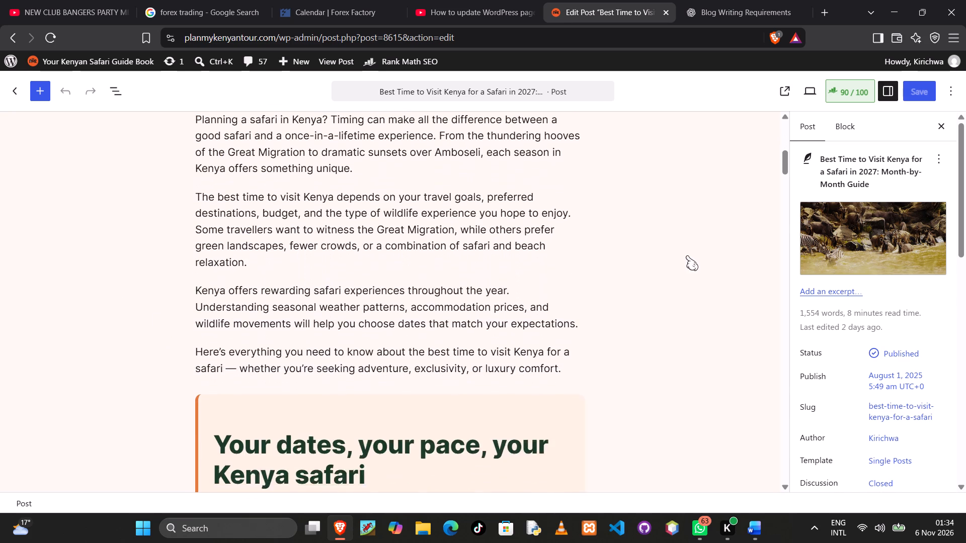
{"action": "scroll", "coordinate": [686, 256], "scroll_direction": "down", "scroll_amount": 12}
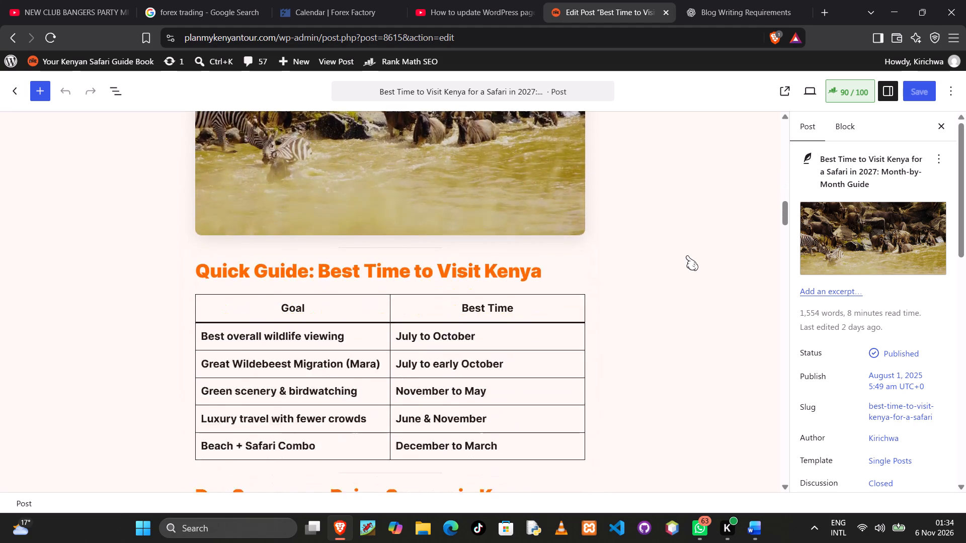
{"action": "scroll", "coordinate": [687, 256], "scroll_direction": "down", "scroll_amount": 17}
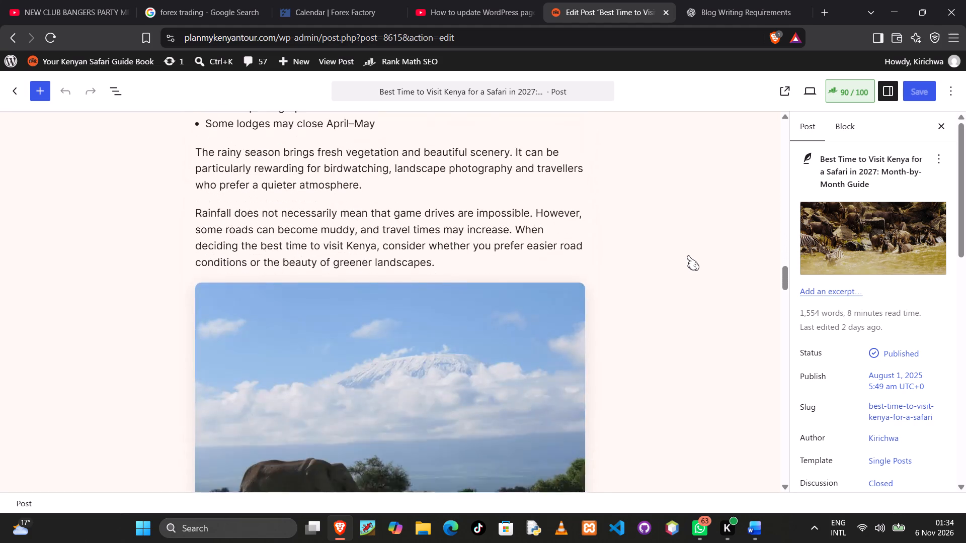
{"action": "scroll", "coordinate": [687, 256], "scroll_direction": "down", "scroll_amount": 14}
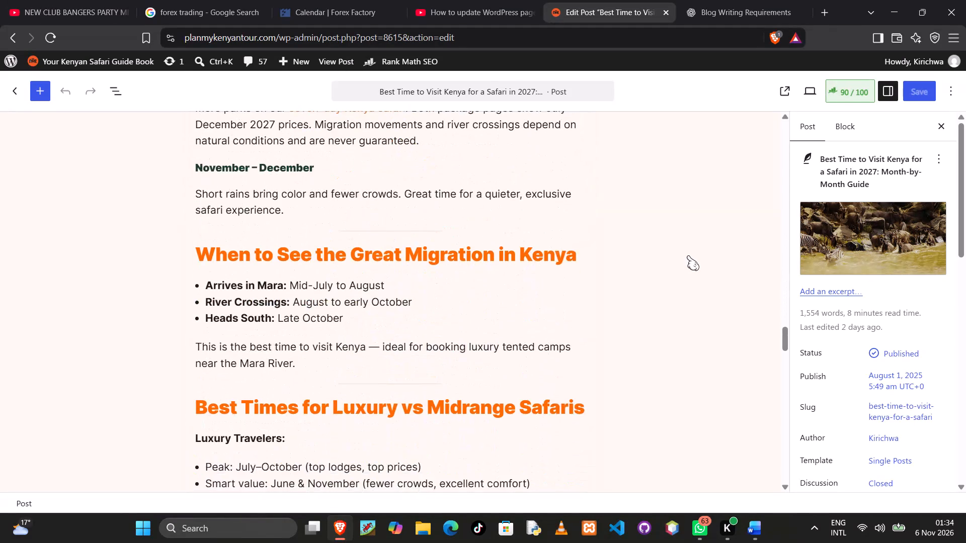
{"action": "scroll", "coordinate": [688, 256], "scroll_direction": "down", "scroll_amount": 5}
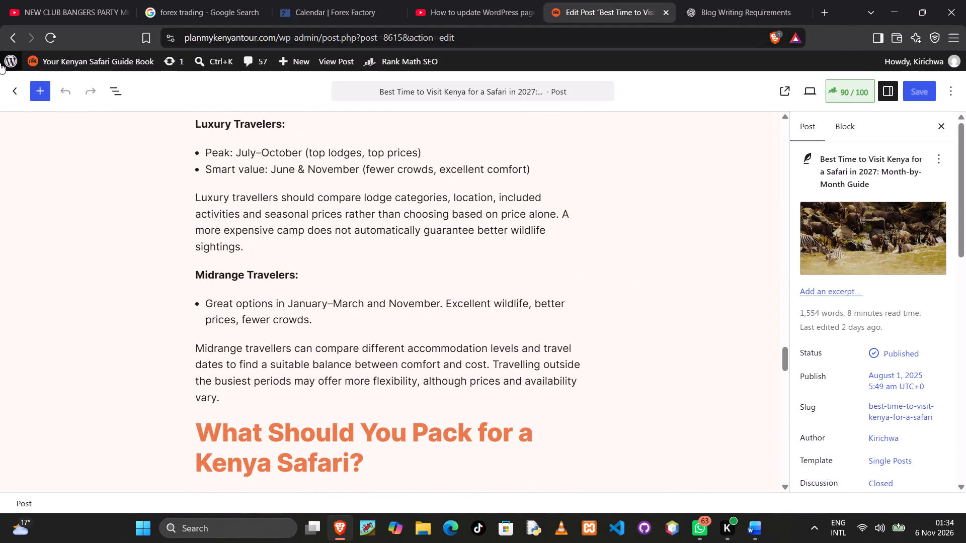
{"action": "left_click", "coordinate": [12, 36]}
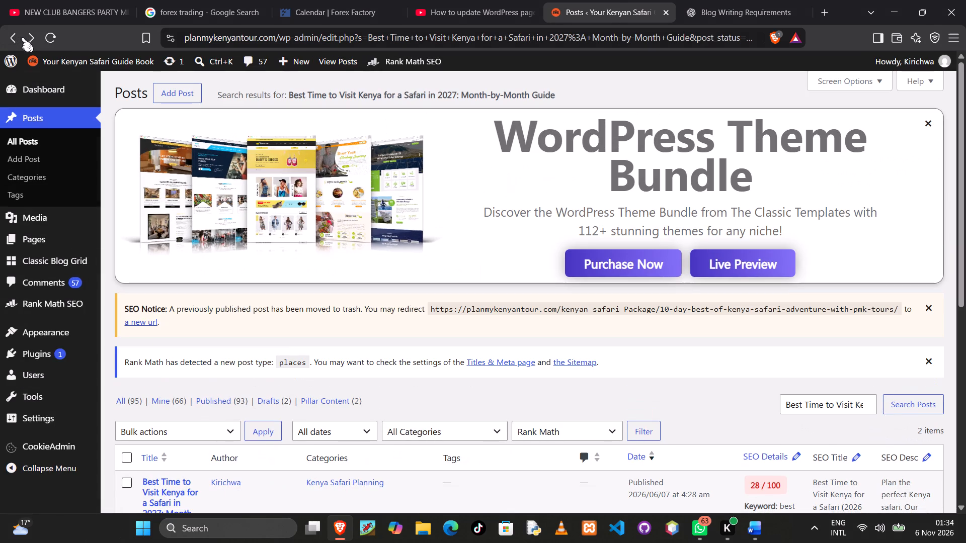
{"action": "scroll", "coordinate": [354, 294], "scroll_direction": "down", "scroll_amount": 4}
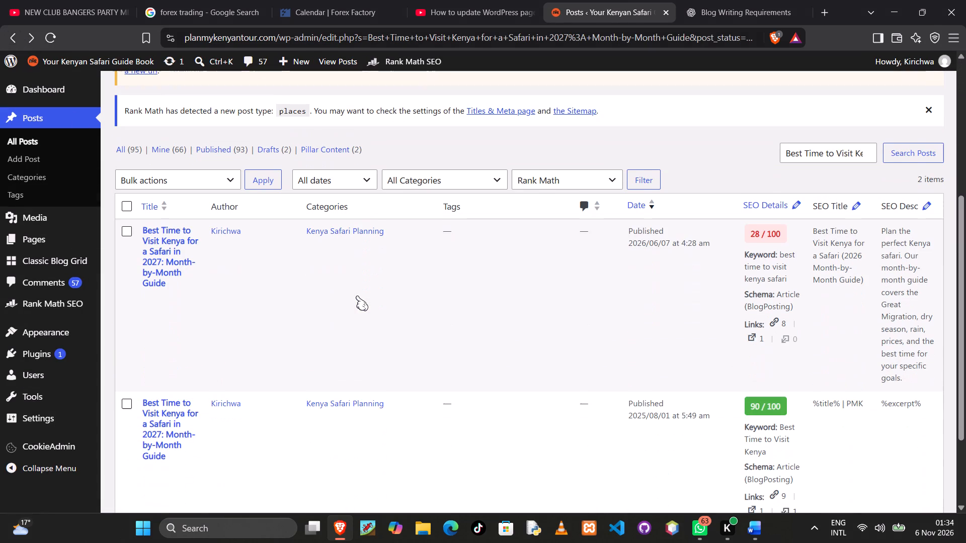
{"action": "scroll", "coordinate": [356, 296], "scroll_direction": "down", "scroll_amount": 1}
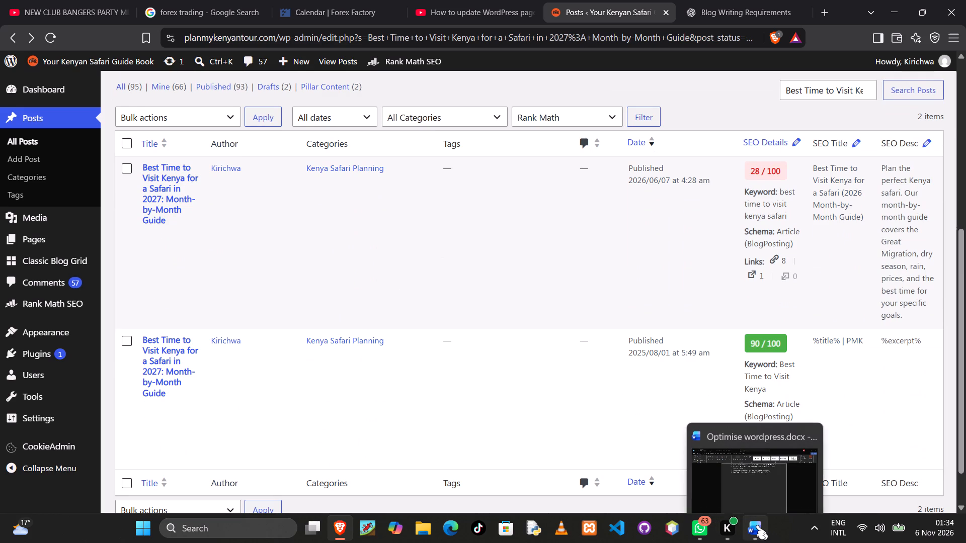
Switch to Word and correct the Kenya Luxury Safari in Masai Mara score in list item 3 to "75/100".
{"action": "left_click", "coordinate": [729, 483]}
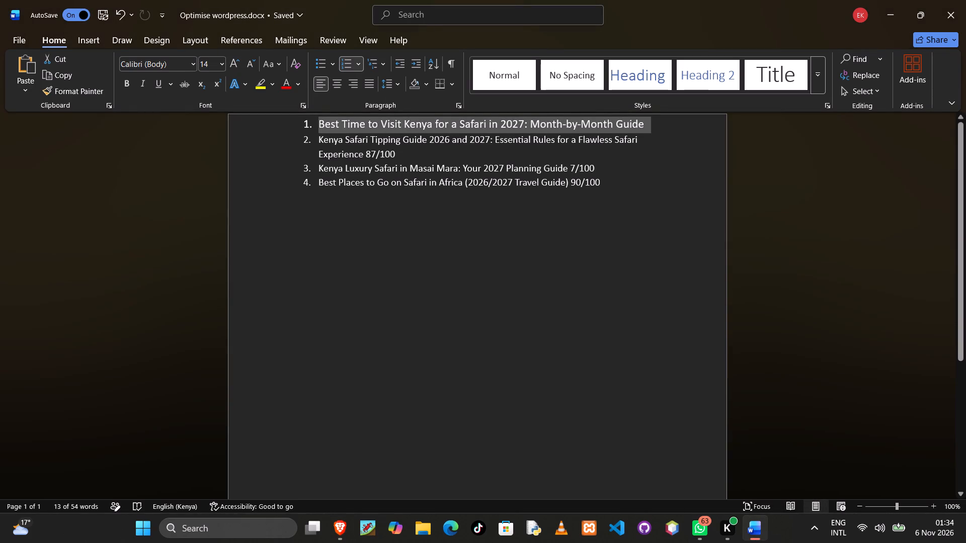
{"action": "left_click", "coordinate": [658, 122]}
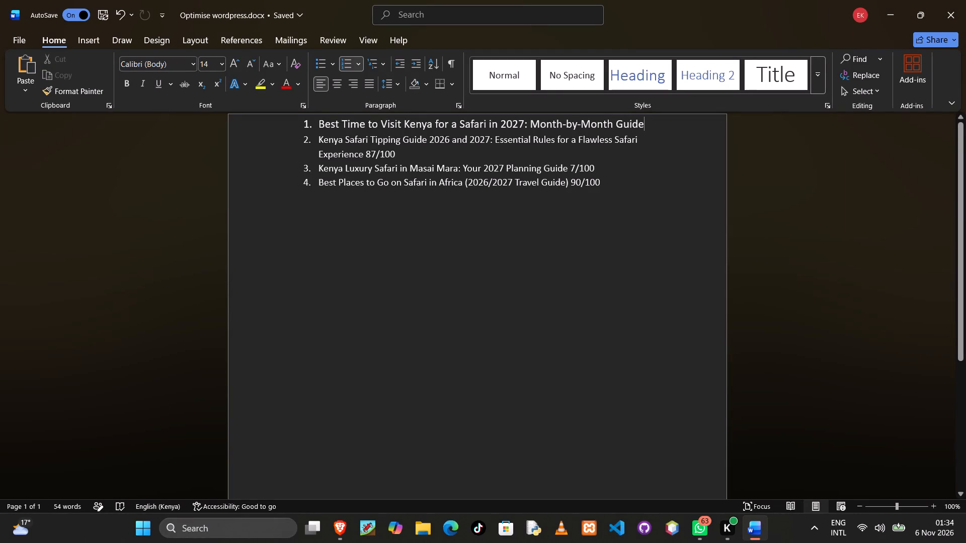
{"action": "left_click", "coordinate": [574, 169]}
{"action": "key", "text": "5"}
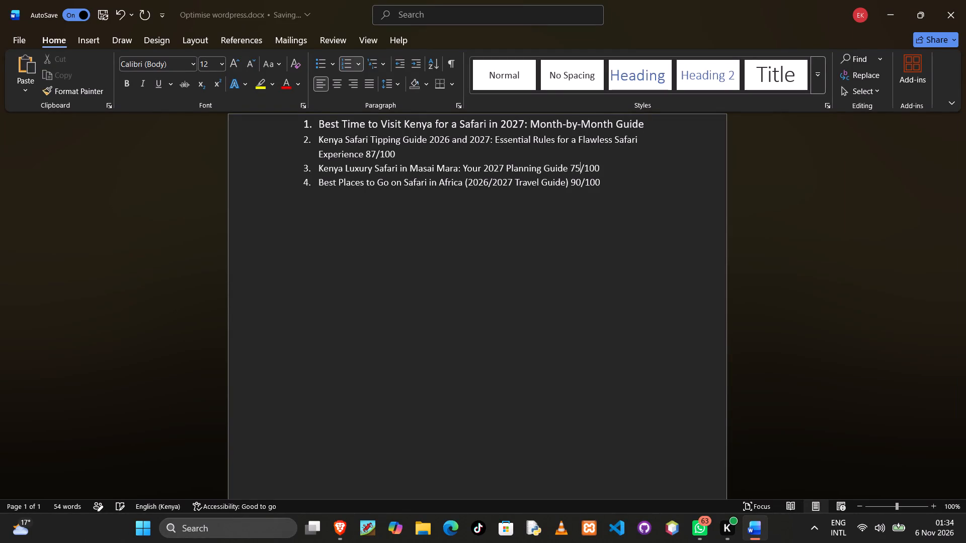
{"action": "left_click", "coordinate": [602, 169]}
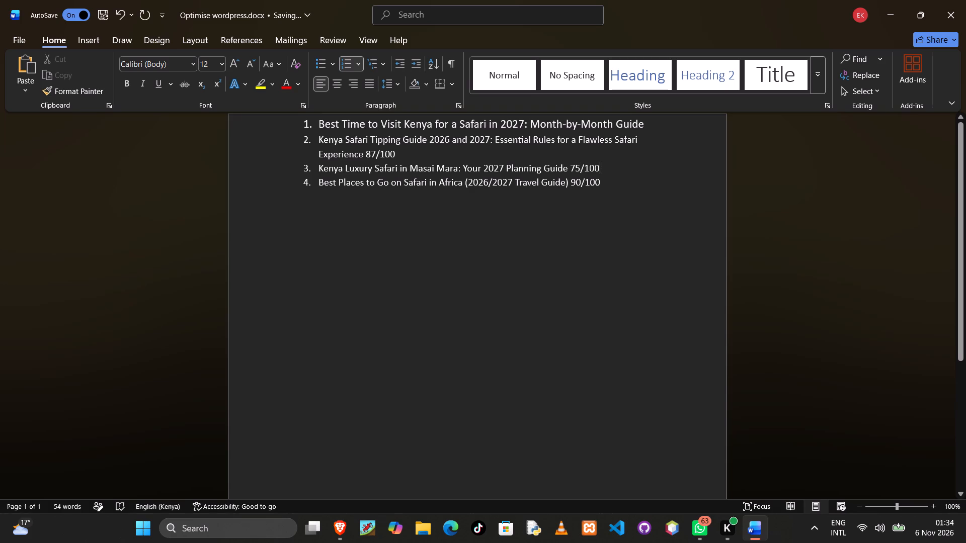
Add "90/100. Noted a duplicate." after the title in list item 1, then save and close the document.
{"action": "left_click", "coordinate": [648, 126]}
{"action": "type", "text": "90/"}
{"action": "key", "text": "1"}
{"action": "type", "text": "00"}
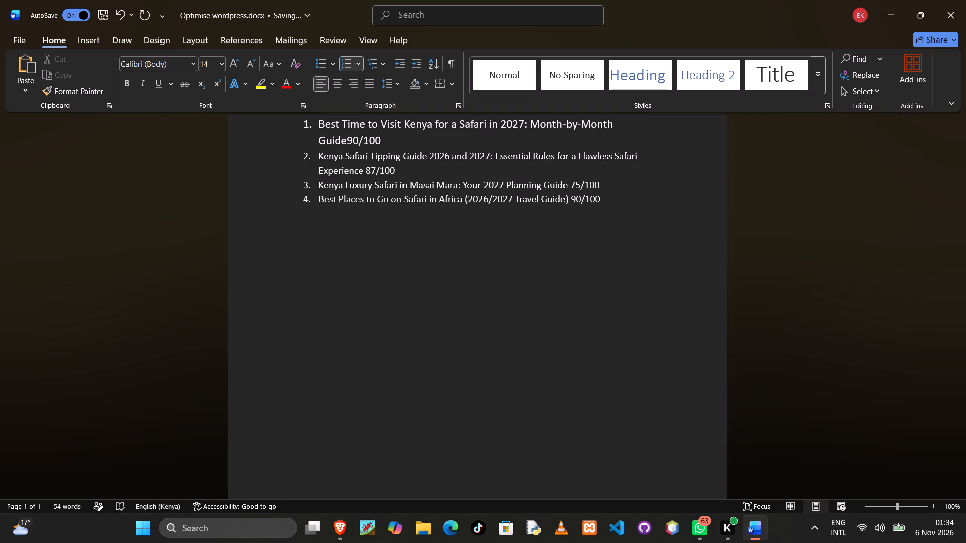
{"action": "type", "text": "."}
{"action": "key", "text": "space"}
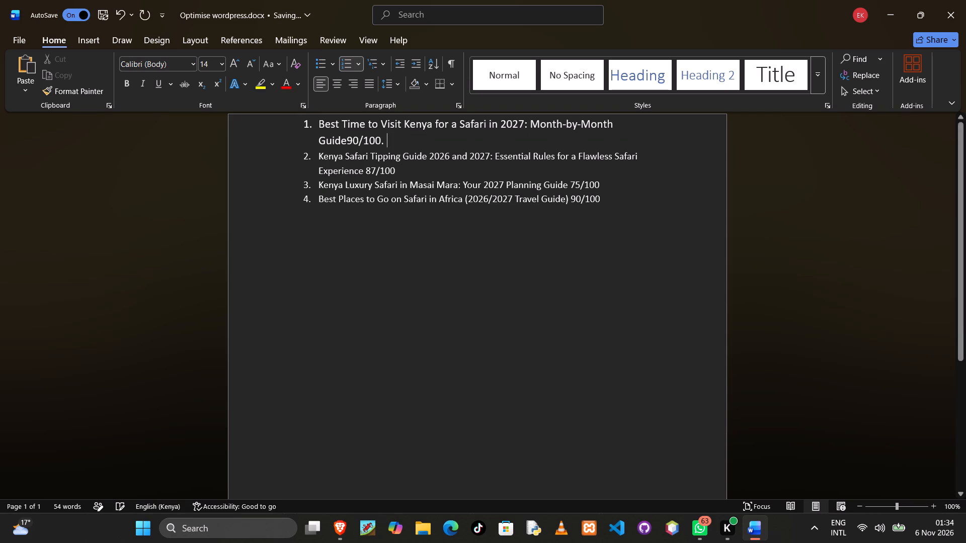
{"action": "type", "text": "noted"}
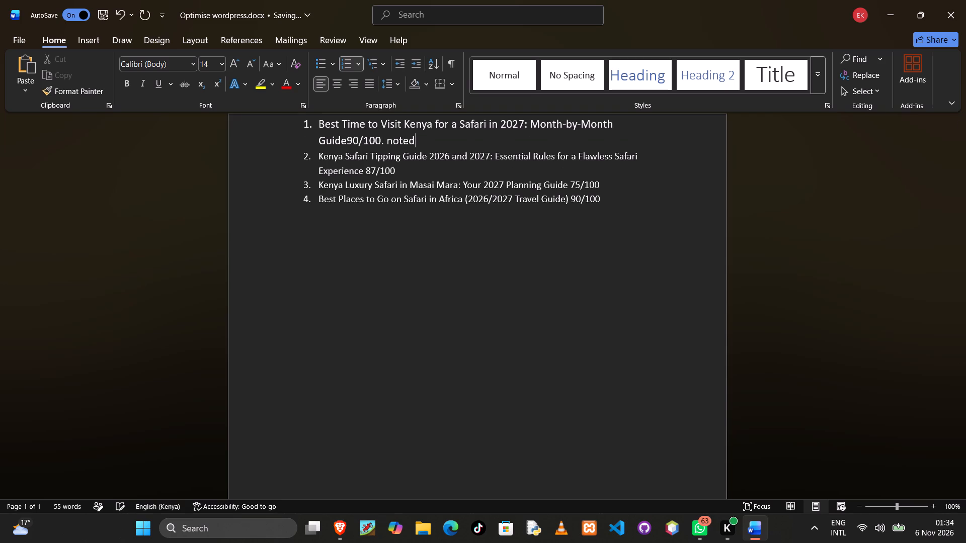
{"action": "key", "text": "space"}
{"action": "type", "text": "a duplicate"}
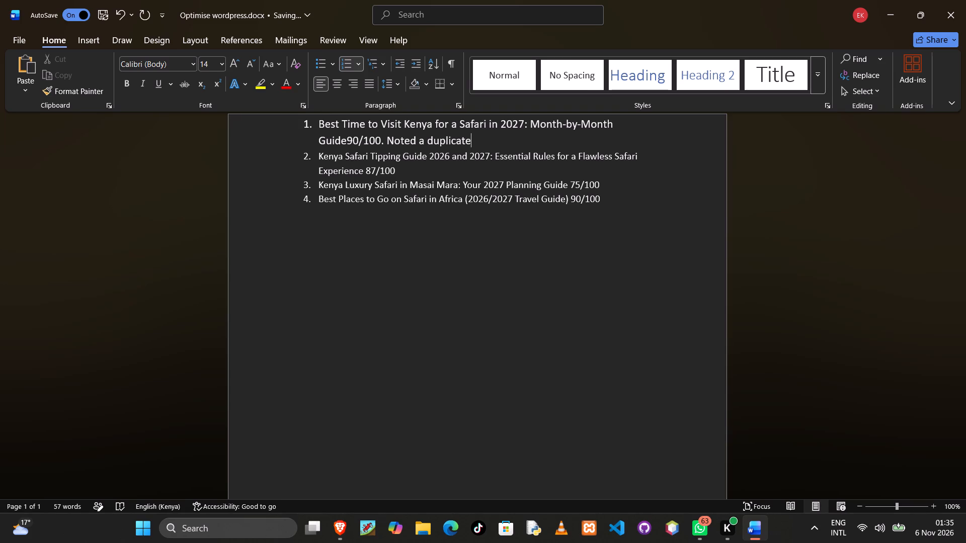
{"action": "key", "text": "period"}
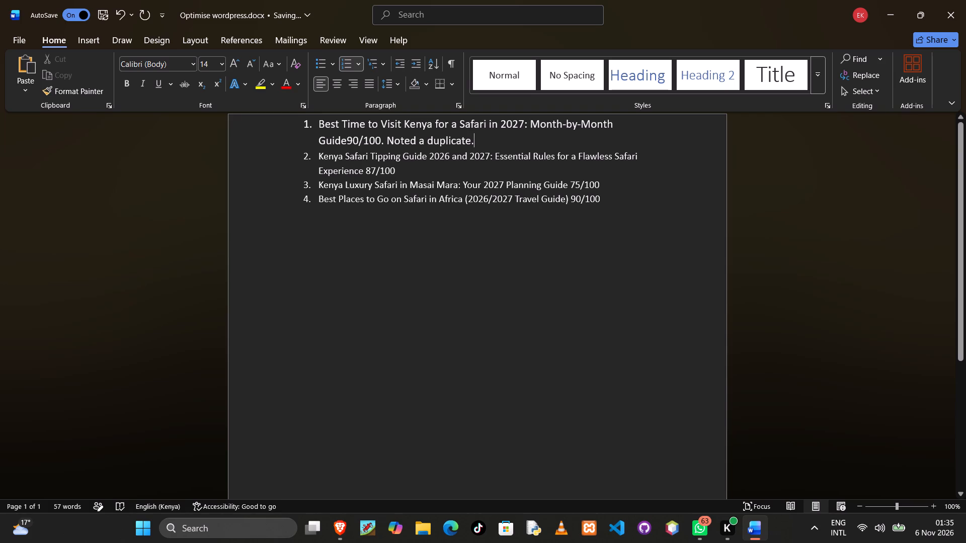
{"action": "key", "text": "ctrl+s"}
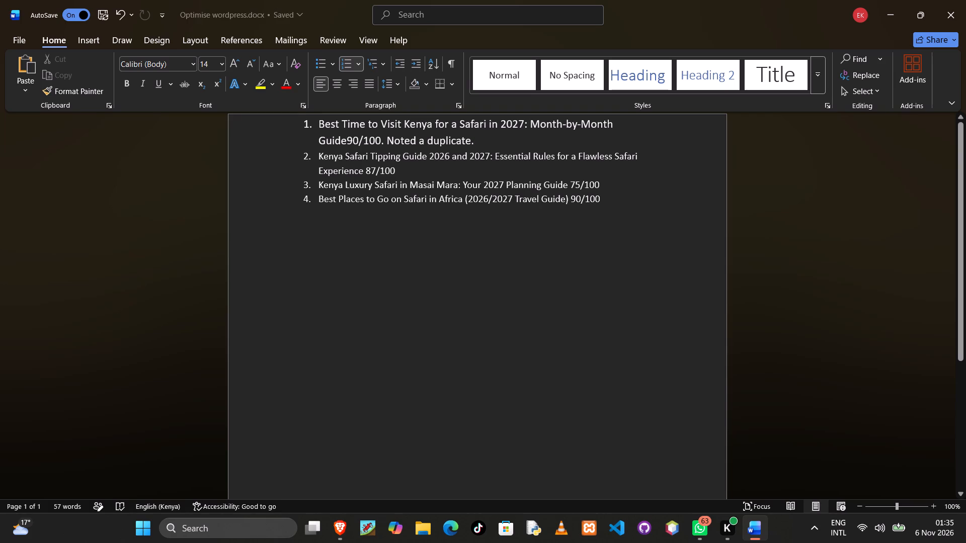
{"action": "left_click", "coordinate": [944, 22]}
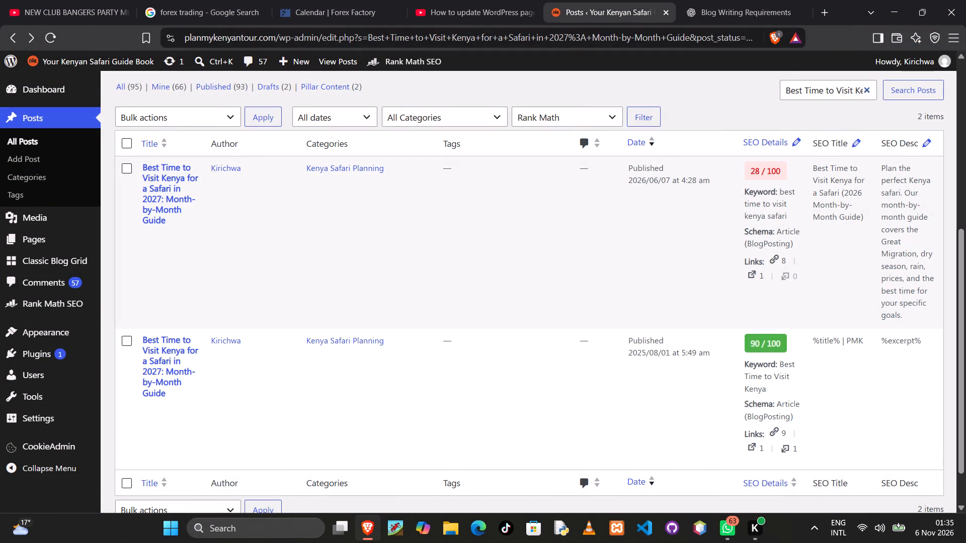
Clear the title from the posts search in Brave and look over the matching "Best Time to Visit Kenya" posts again.
{"action": "left_click", "coordinate": [867, 89]}
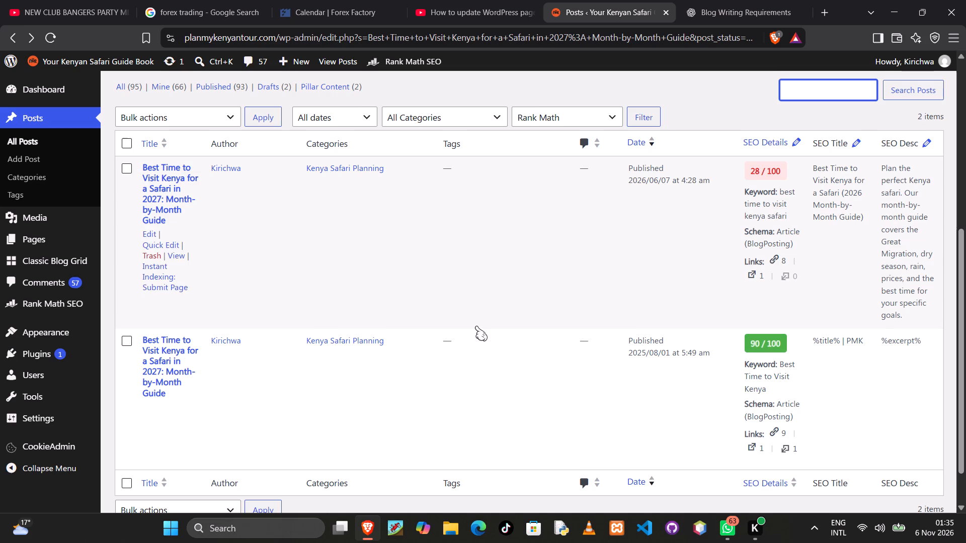
{"action": "scroll", "coordinate": [475, 326], "scroll_direction": "up", "scroll_amount": 12}
{"action": "scroll", "coordinate": [476, 325], "scroll_direction": "down", "scroll_amount": 3}
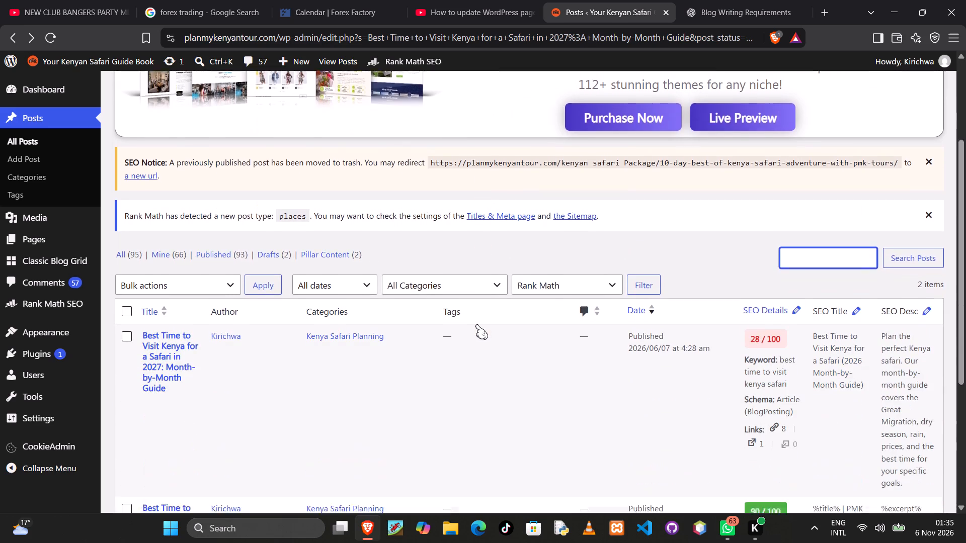
{"action": "scroll", "coordinate": [476, 325], "scroll_direction": "down", "scroll_amount": 8}
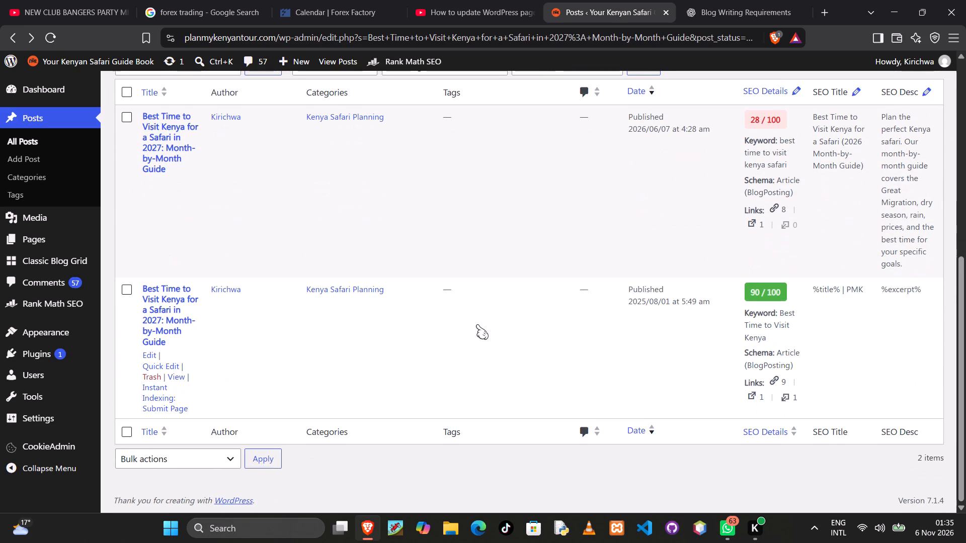
{"action": "scroll", "coordinate": [476, 325], "scroll_direction": "up", "scroll_amount": 10}
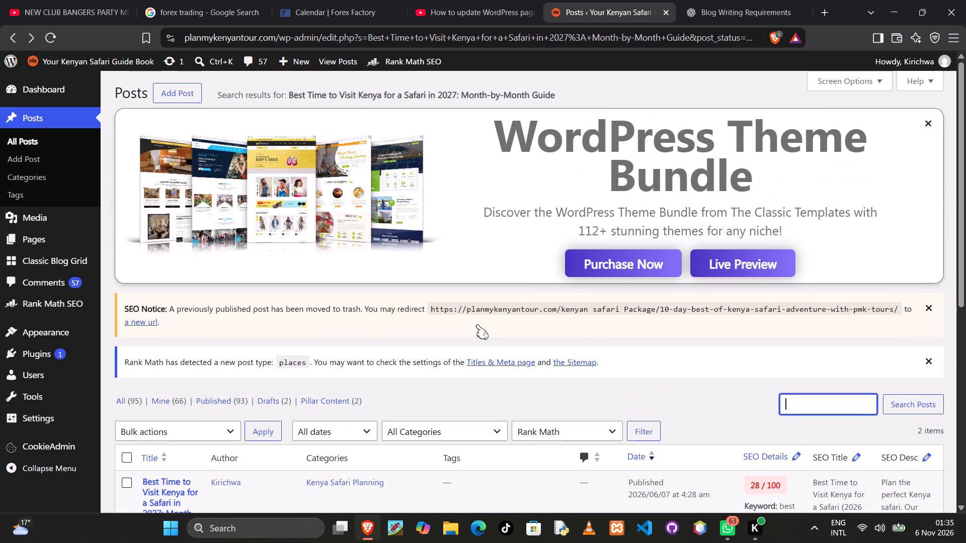
{"action": "scroll", "coordinate": [476, 325], "scroll_direction": "up", "scroll_amount": 4}
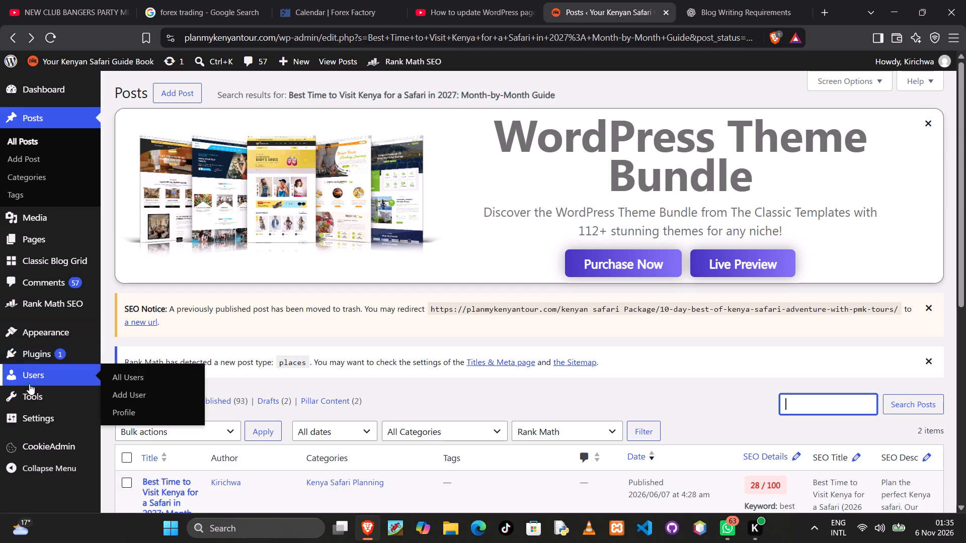
Open the Rank Math SEO dashboard and look through its modules and available sections.
{"action": "left_click", "coordinate": [37, 306]}
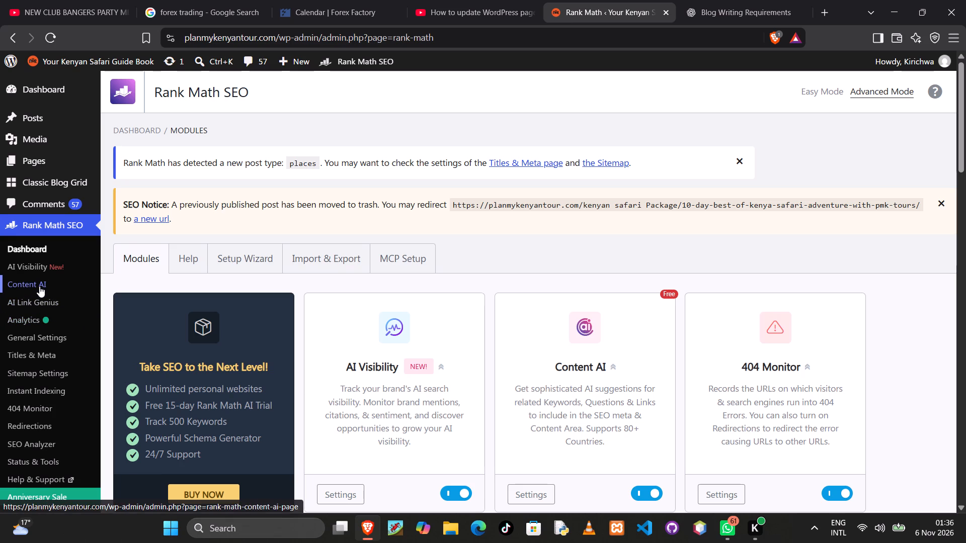
{"action": "scroll", "coordinate": [39, 286], "scroll_direction": "down", "scroll_amount": 5}
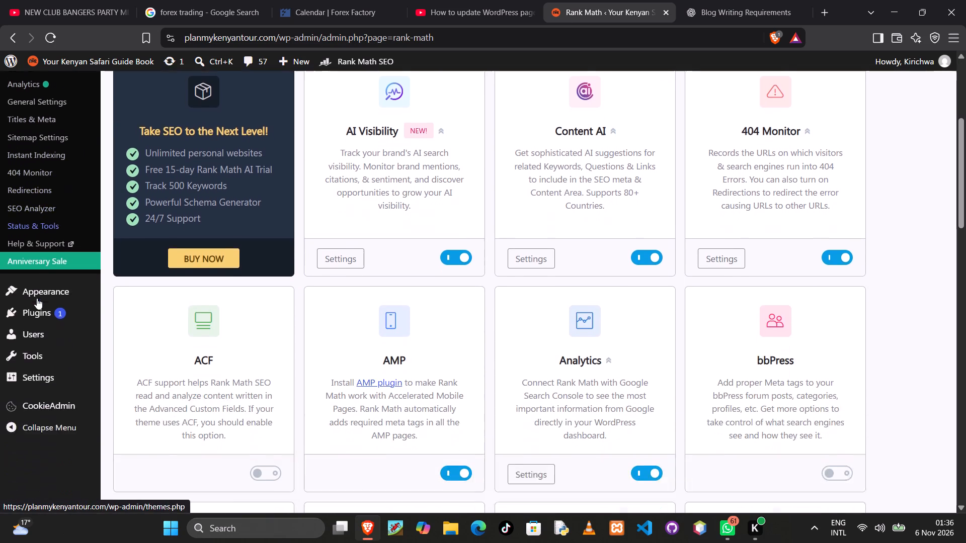
{"action": "scroll", "coordinate": [37, 298], "scroll_direction": "down", "scroll_amount": 1}
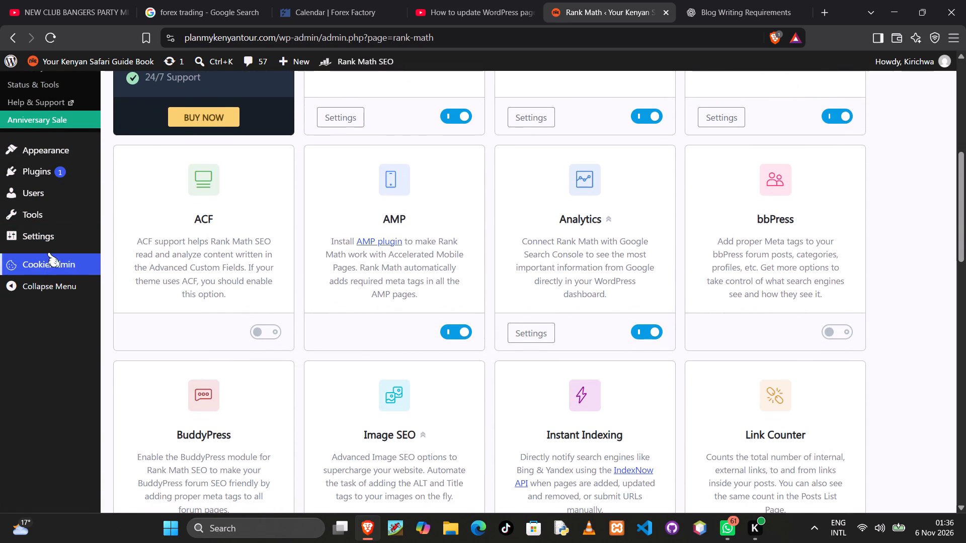
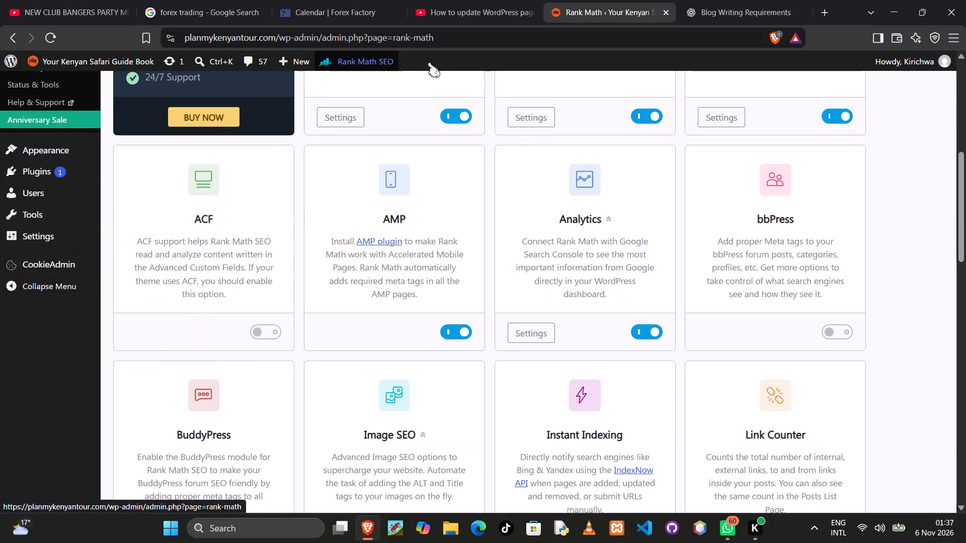
Open the full list of posts and look through their titles and SEO scores for one that needs optimising.
{"action": "scroll", "coordinate": [513, 329], "scroll_direction": "up", "scroll_amount": 6}
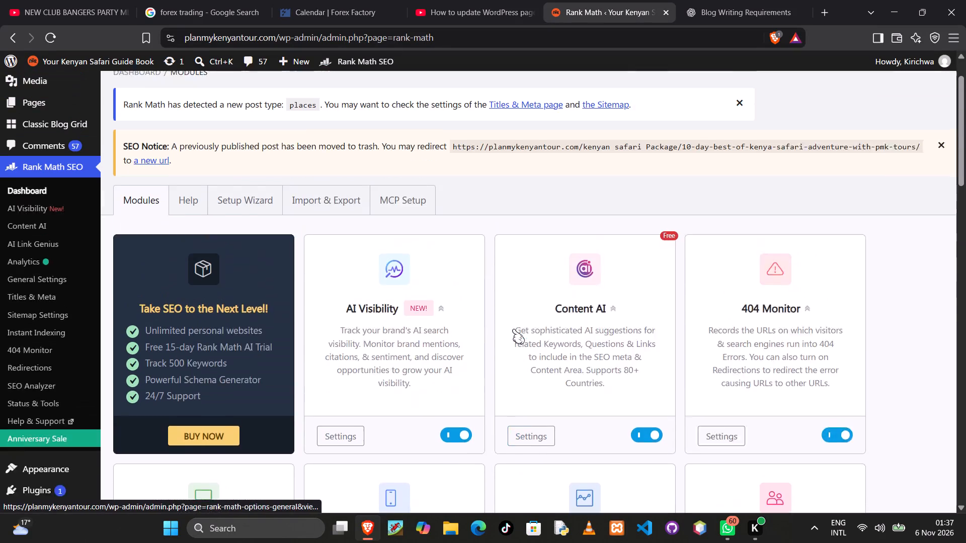
{"action": "scroll", "coordinate": [512, 329], "scroll_direction": "up", "scroll_amount": 6}
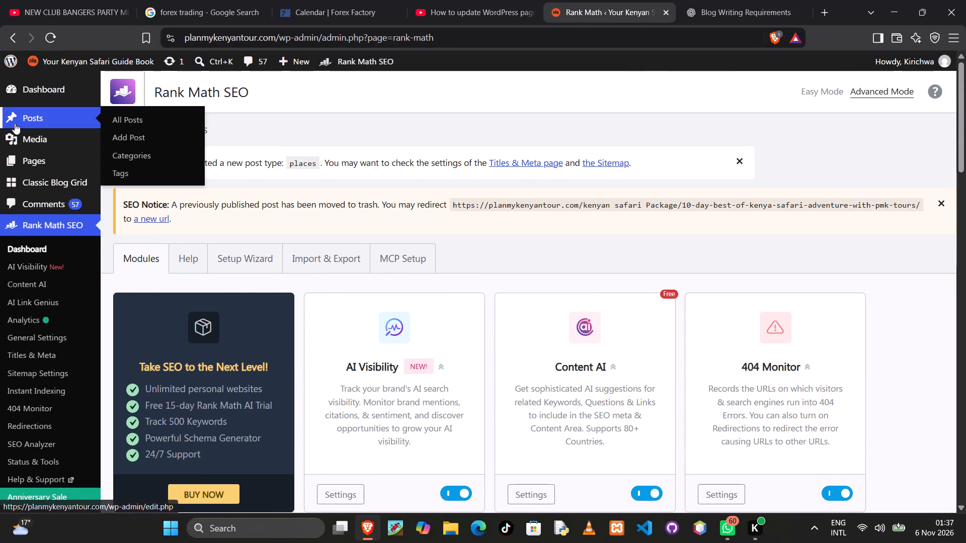
{"action": "left_click", "coordinate": [26, 117]}
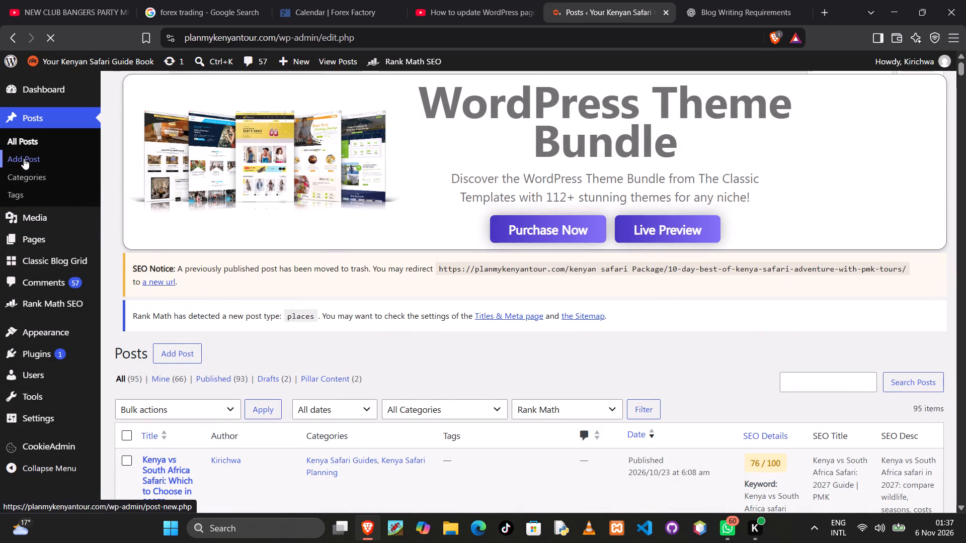
{"action": "scroll", "coordinate": [286, 205], "scroll_direction": "down", "scroll_amount": 7}
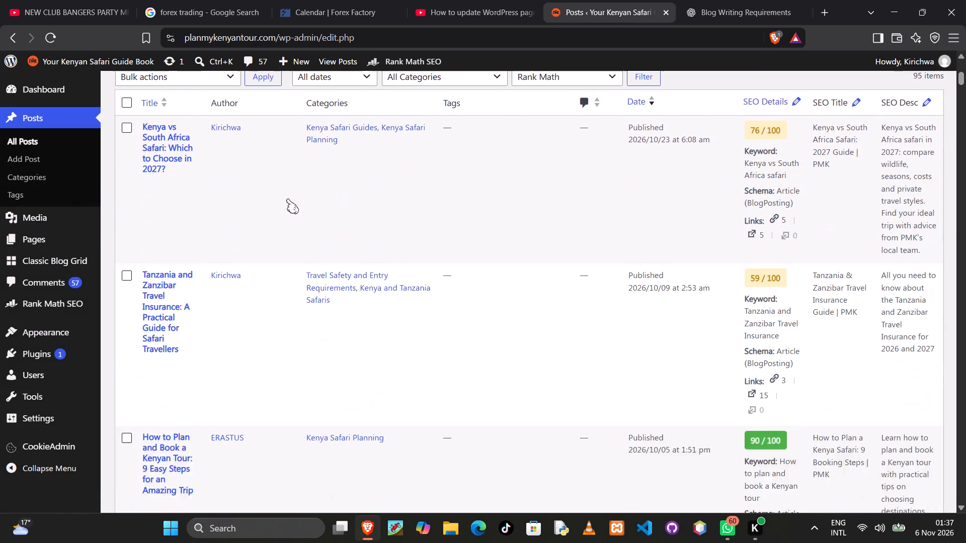
{"action": "scroll", "coordinate": [288, 198], "scroll_direction": "down", "scroll_amount": 2}
{"action": "scroll", "coordinate": [288, 198], "scroll_direction": "up", "scroll_amount": 1}
{"action": "scroll", "coordinate": [288, 198], "scroll_direction": "down", "scroll_amount": 5}
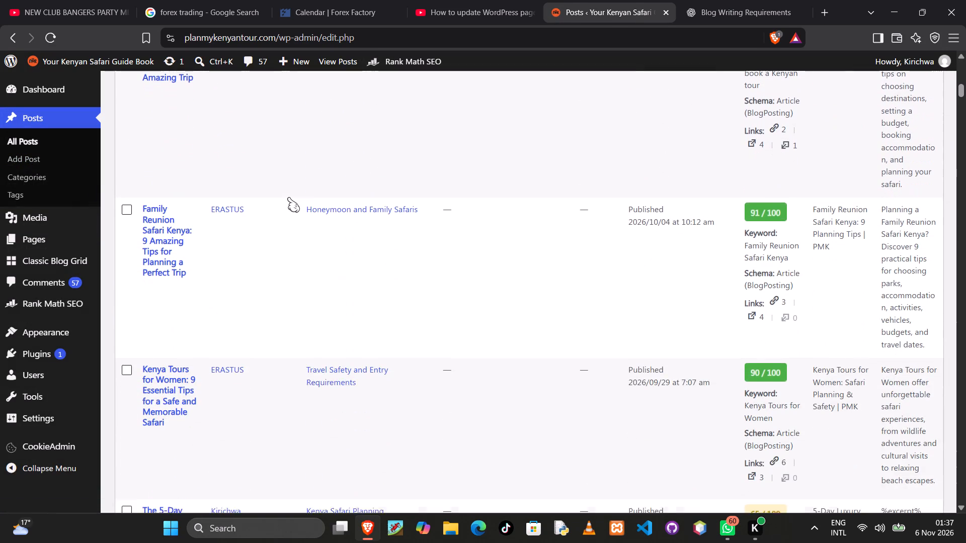
{"action": "scroll", "coordinate": [288, 198], "scroll_direction": "down", "scroll_amount": 11}
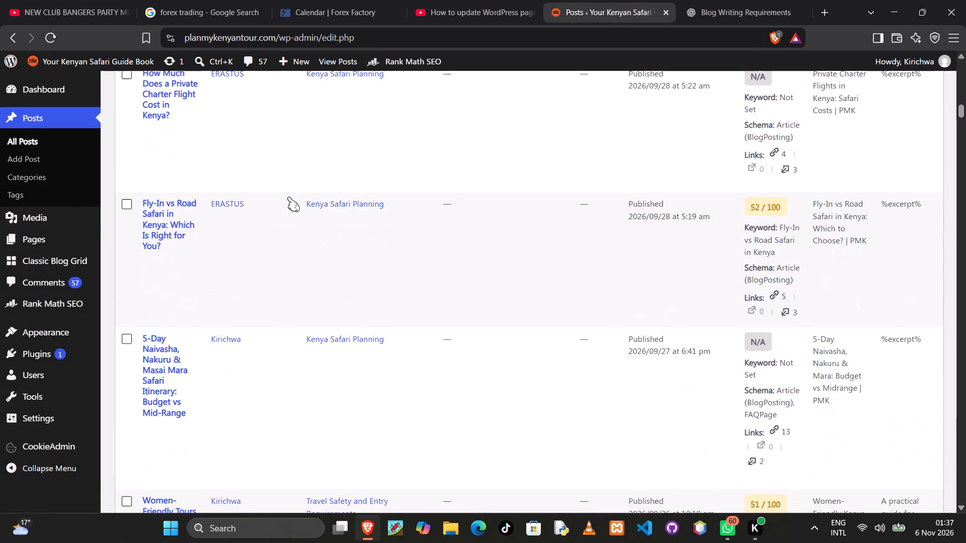
{"action": "scroll", "coordinate": [288, 197], "scroll_direction": "down", "scroll_amount": 13}
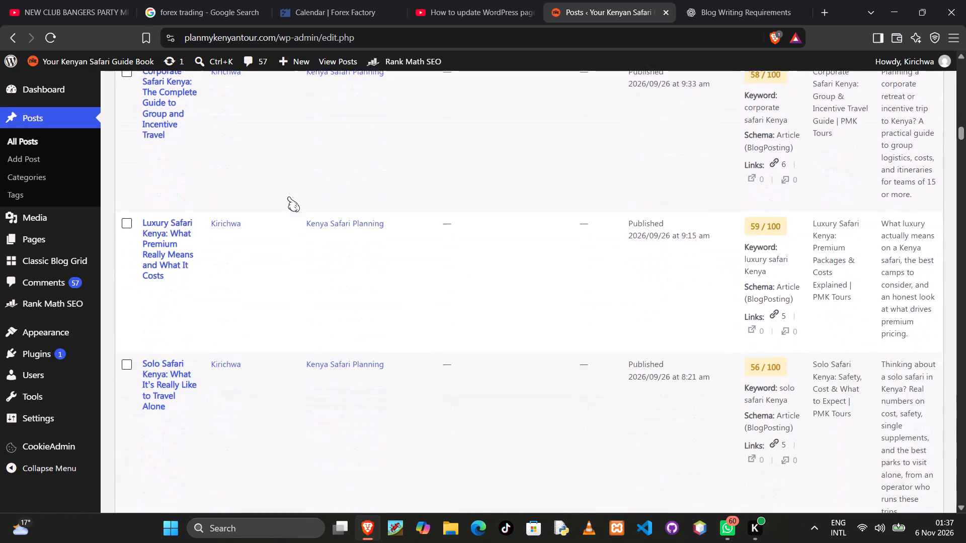
{"action": "scroll", "coordinate": [288, 197], "scroll_direction": "down", "scroll_amount": 12}
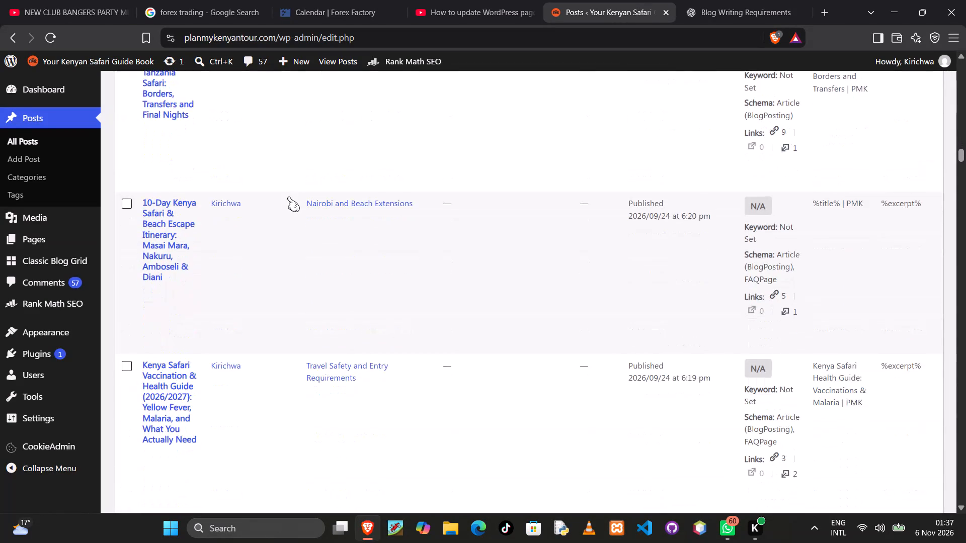
{"action": "scroll", "coordinate": [288, 197], "scroll_direction": "down", "scroll_amount": 11}
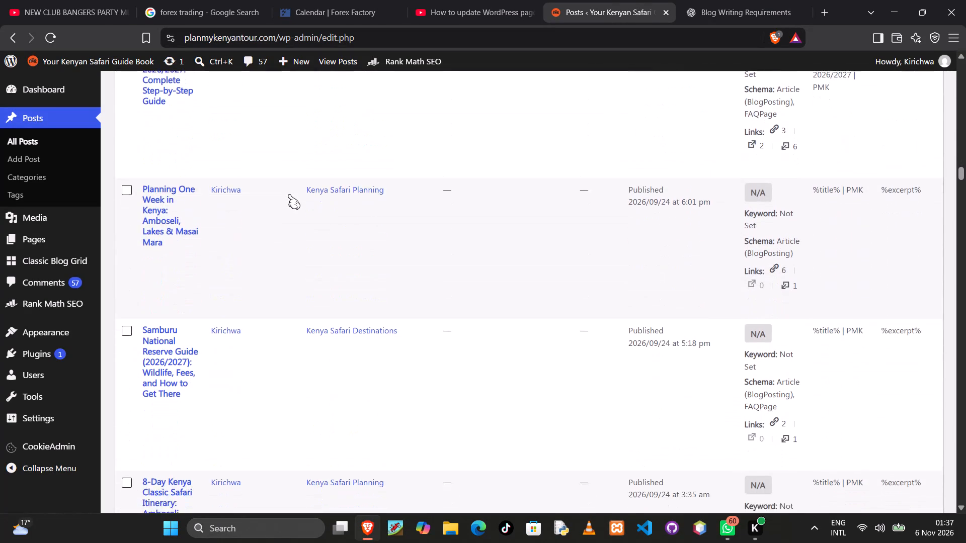
{"action": "scroll", "coordinate": [288, 195], "scroll_direction": "down", "scroll_amount": 11}
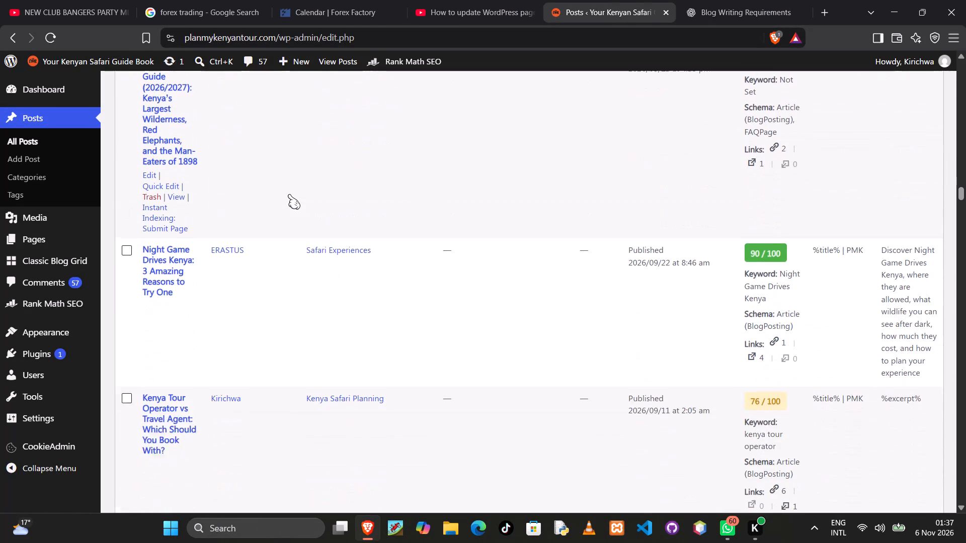
{"action": "scroll", "coordinate": [288, 195], "scroll_direction": "down", "scroll_amount": 7}
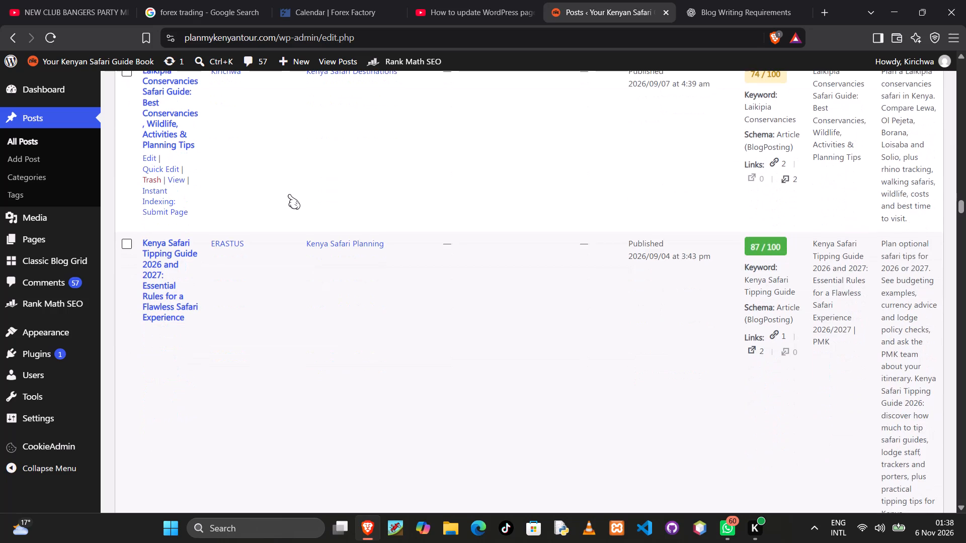
{"action": "scroll", "coordinate": [288, 195], "scroll_direction": "down", "scroll_amount": 1}
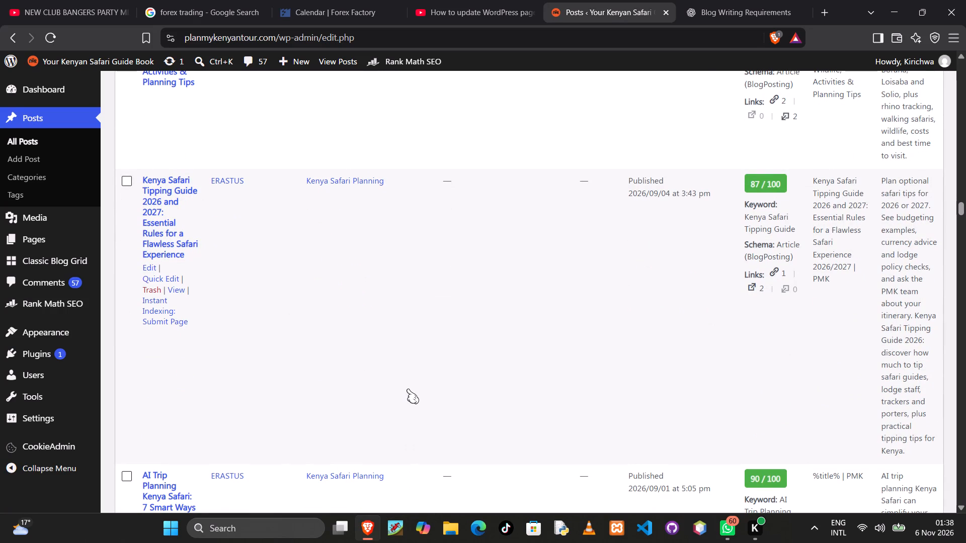
{"action": "scroll", "coordinate": [407, 389], "scroll_direction": "down", "scroll_amount": 4}
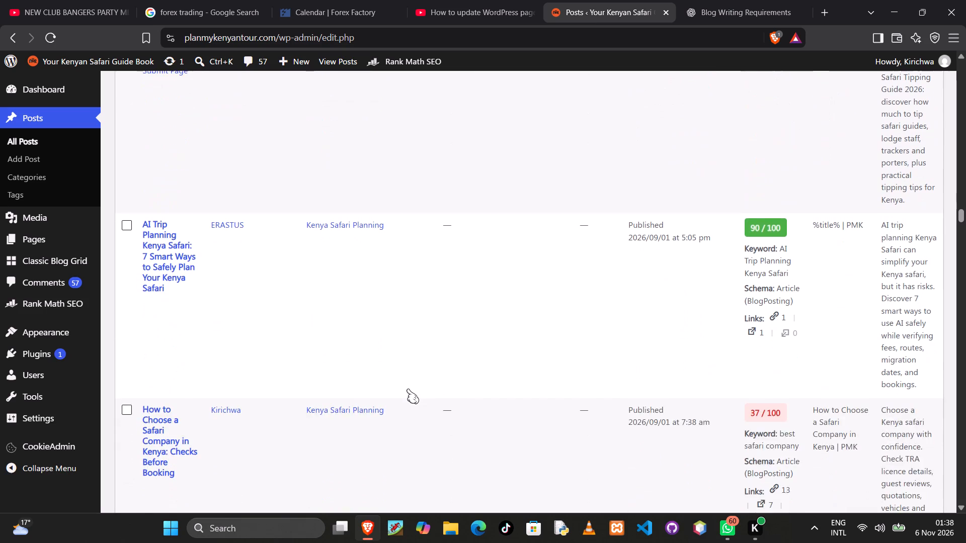
{"action": "scroll", "coordinate": [407, 389], "scroll_direction": "down", "scroll_amount": 6}
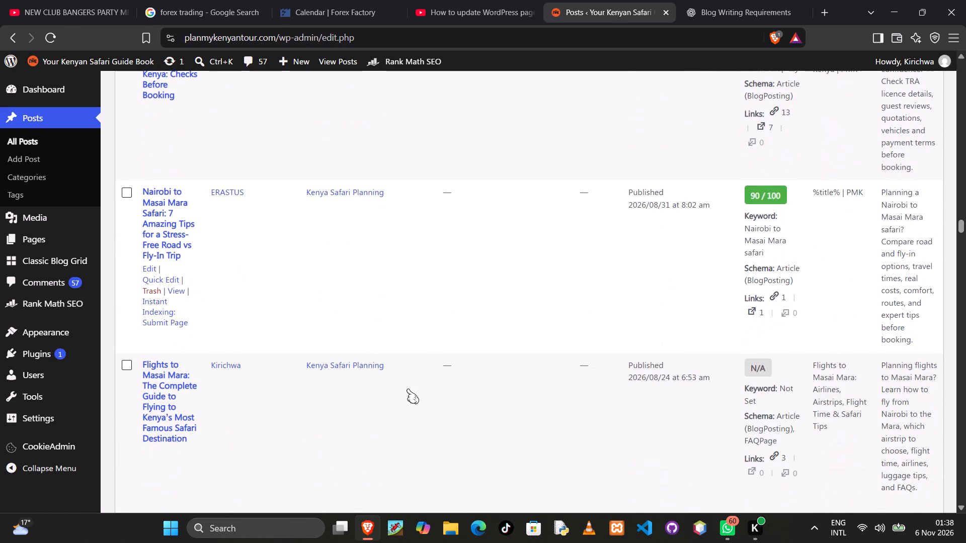
{"action": "scroll", "coordinate": [407, 389], "scroll_direction": "down", "scroll_amount": 3}
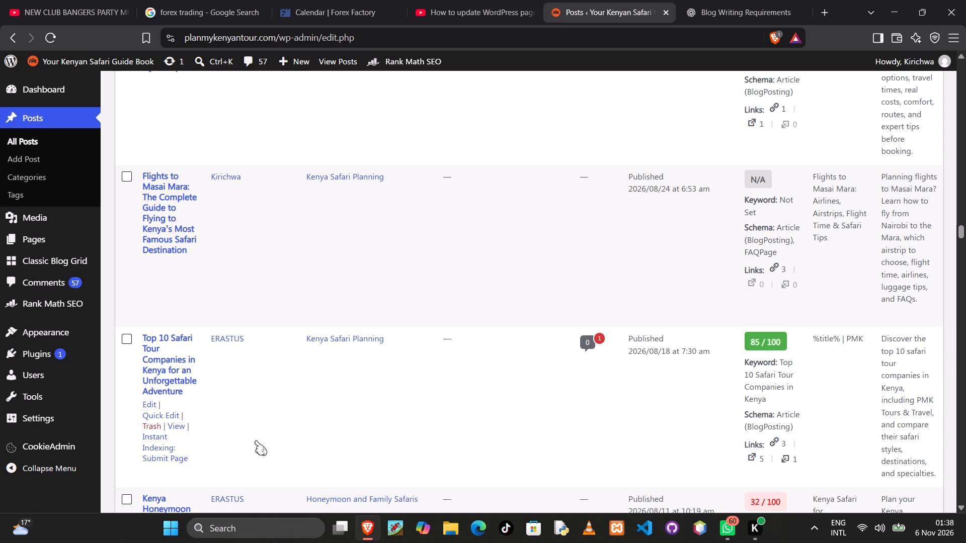
Open the "Top 10 Safari Tour Companies in Kenya for an Unforgettable Adventure" post for editing and skim its table of contents.
{"action": "left_click", "coordinate": [147, 403]}
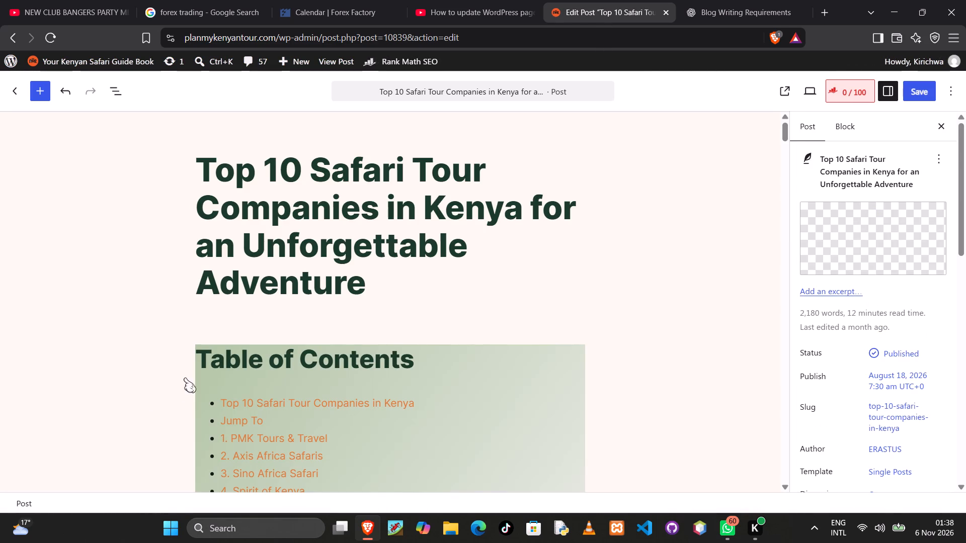
{"action": "scroll", "coordinate": [418, 304], "scroll_direction": "down", "scroll_amount": 5}
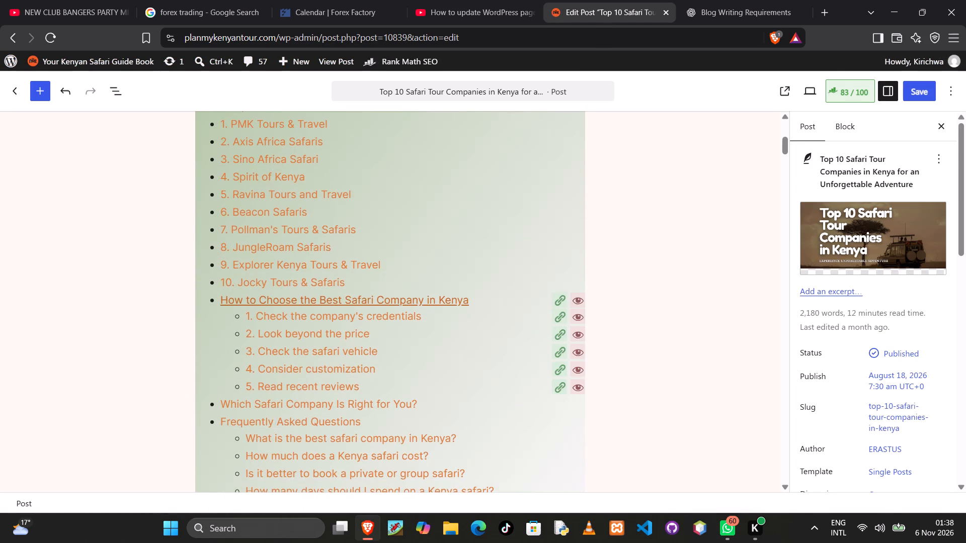
{"action": "scroll", "coordinate": [418, 303], "scroll_direction": "down", "scroll_amount": 3}
{"action": "scroll", "coordinate": [418, 303], "scroll_direction": "up", "scroll_amount": 2}
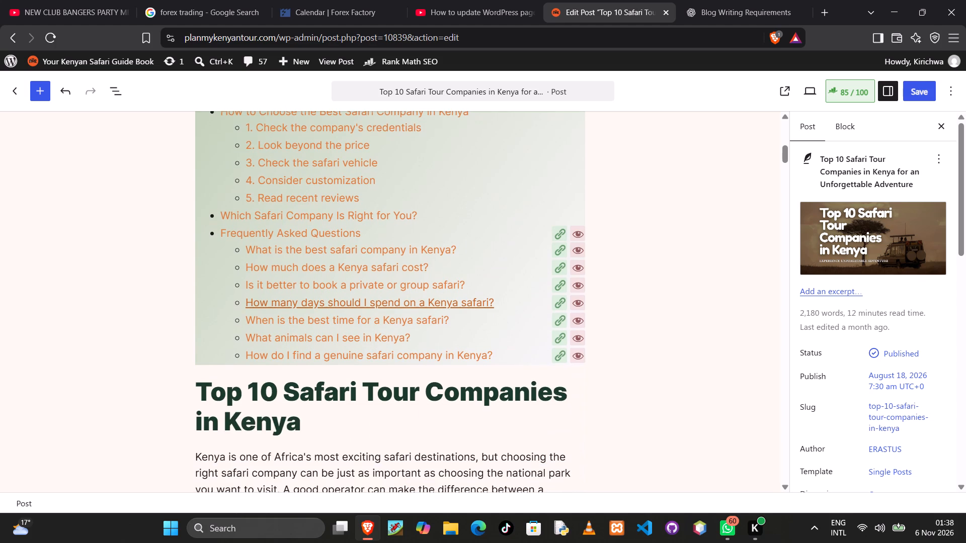
{"action": "scroll", "coordinate": [418, 303], "scroll_direction": "up", "scroll_amount": 6}
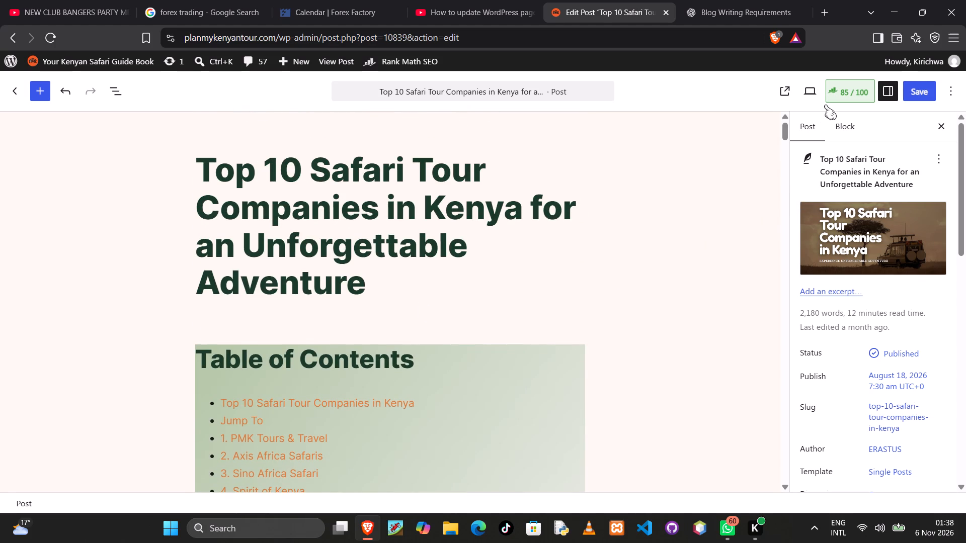
Review the post's Rank Math analysis, including the Basic SEO and Additional checks, then close the analysis.
{"action": "left_click", "coordinate": [840, 88]}
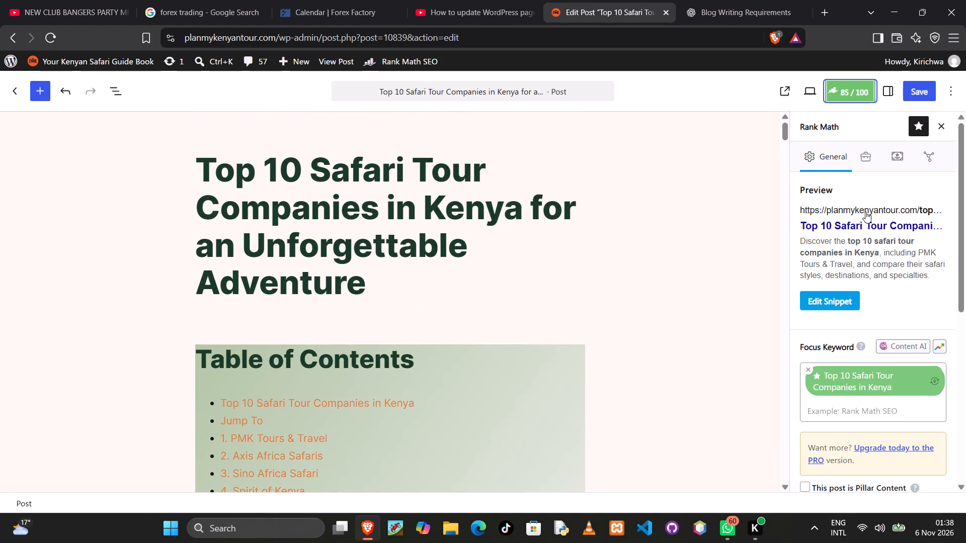
{"action": "scroll", "coordinate": [865, 212], "scroll_direction": "down", "scroll_amount": 9}
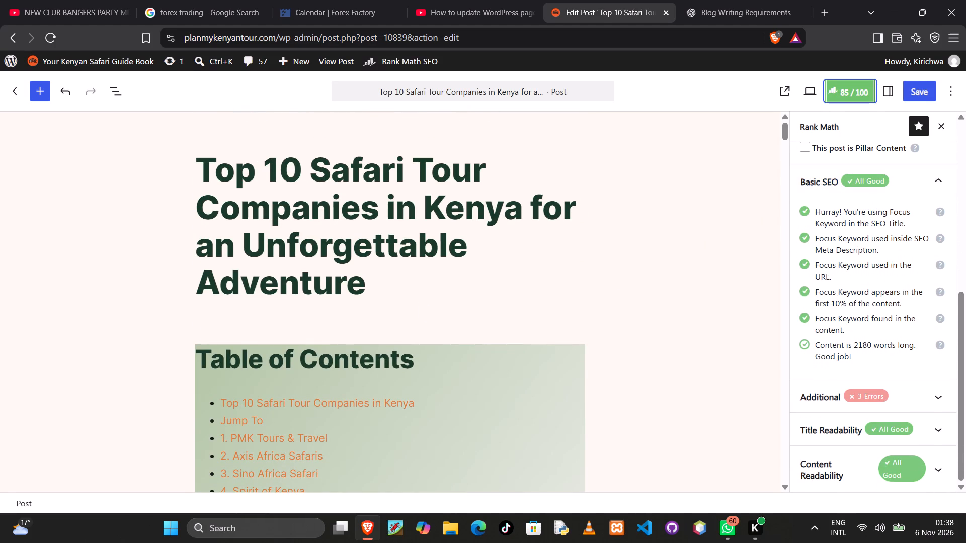
{"action": "left_click", "coordinate": [939, 392]}
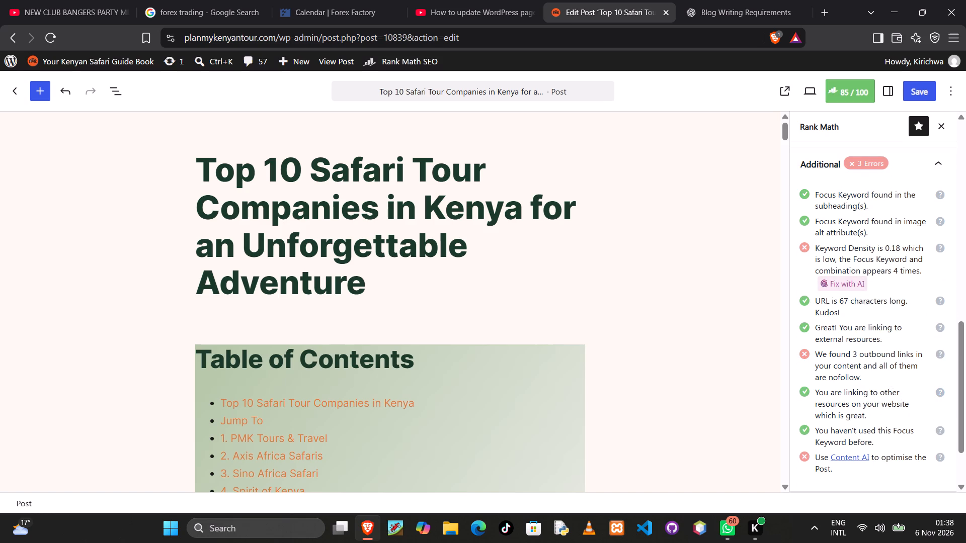
{"action": "scroll", "coordinate": [833, 268], "scroll_direction": "up", "scroll_amount": 12}
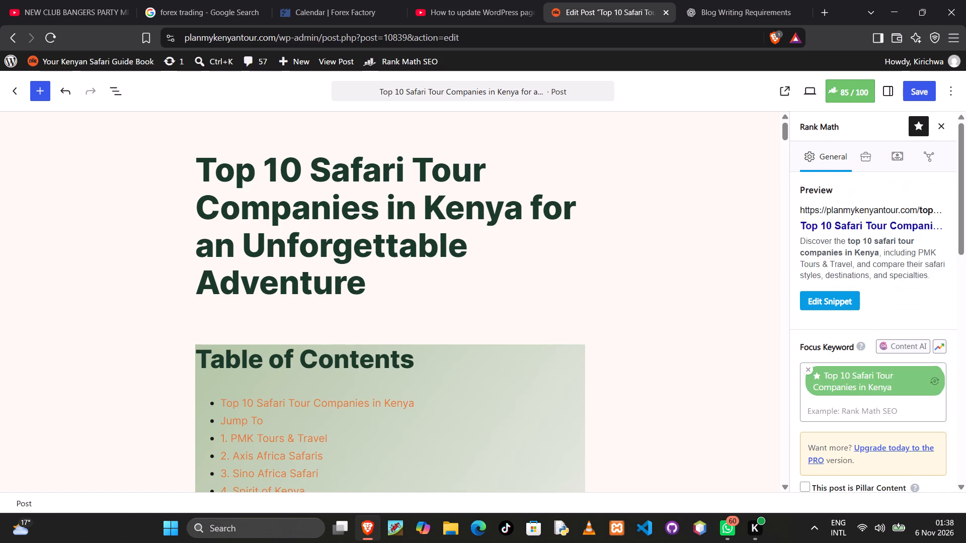
{"action": "left_click", "coordinate": [742, 237]}
{"action": "left_click", "coordinate": [846, 95]}
Copy the full post title "Top 10 Safari Tour Companies in Kenya for an Unforgettable Adventure".
{"action": "scroll", "coordinate": [741, 209], "scroll_direction": "down", "scroll_amount": 5}
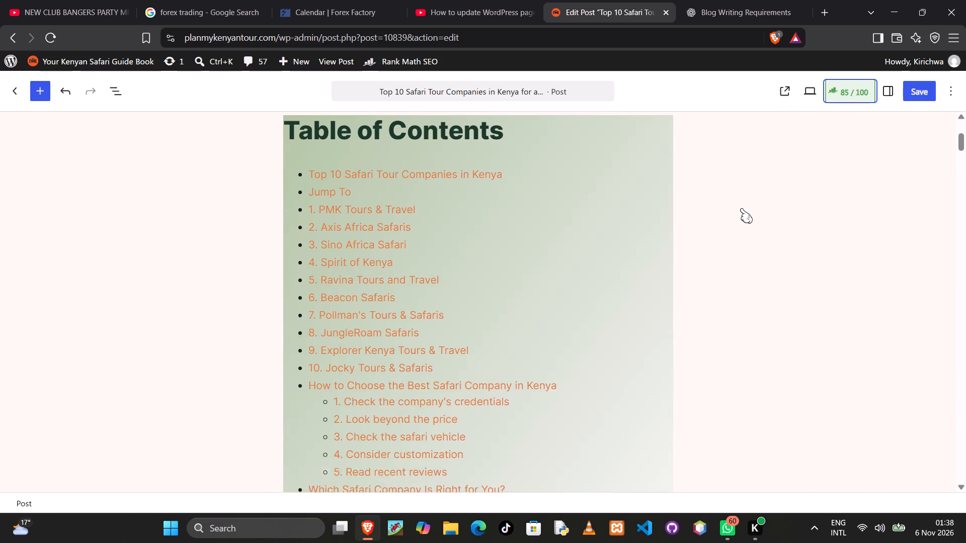
{"action": "scroll", "coordinate": [741, 209], "scroll_direction": "down", "scroll_amount": 7}
{"action": "scroll", "coordinate": [741, 209], "scroll_direction": "up", "scroll_amount": 13}
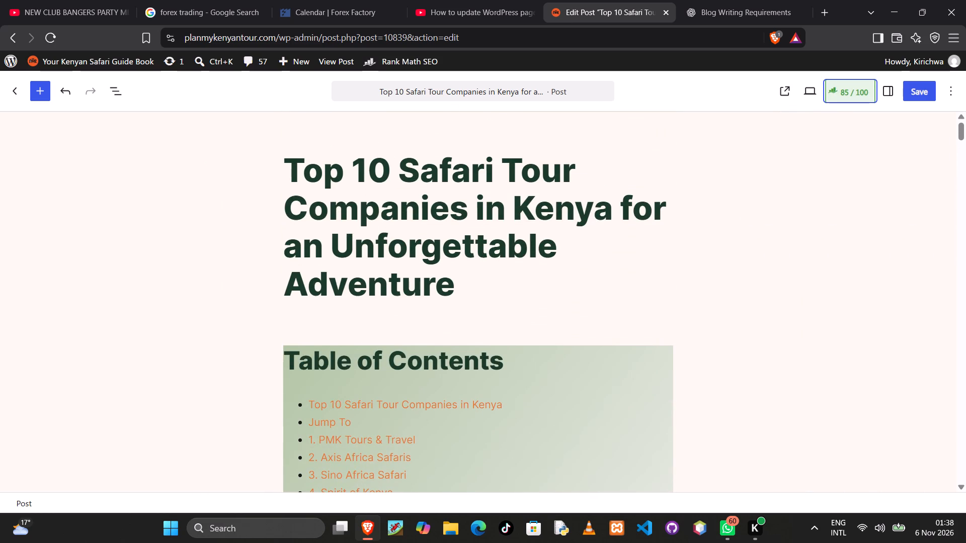
{"action": "left_click", "coordinate": [461, 289]}
{"action": "left_click_drag", "start_coordinate": [460, 289], "coordinate": [411, 246]}
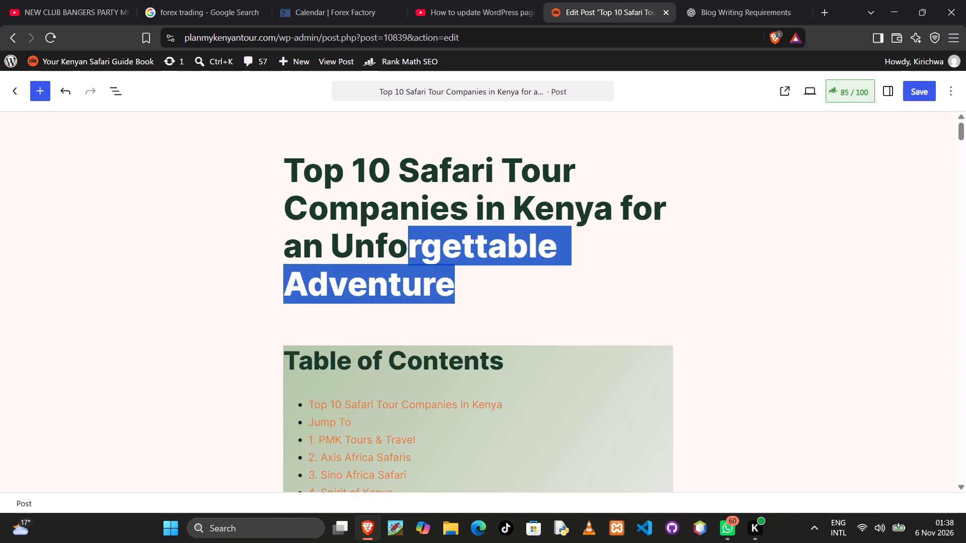
{"action": "left_click_drag", "start_coordinate": [411, 246], "coordinate": [287, 171]}
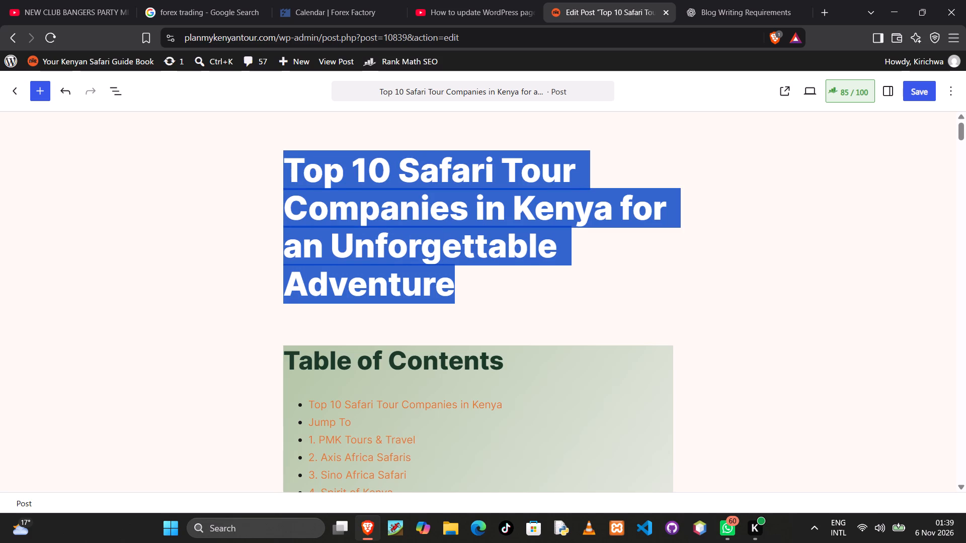
{"action": "key", "text": "ctrl+c"}
{"action": "left_click", "coordinate": [603, 302]}
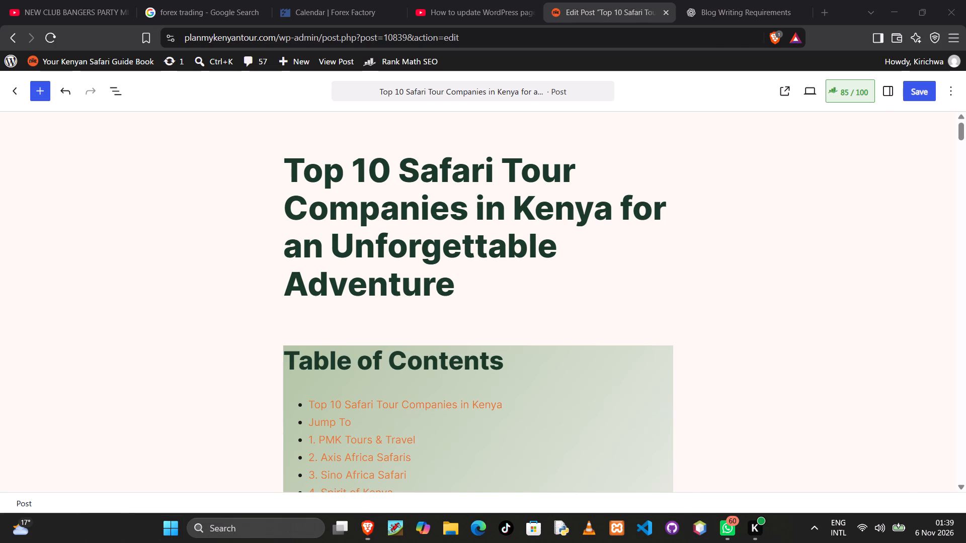
Launch Word and open the recent document "Optimise wordpress.docx".
{"action": "key", "text": "w"}
{"action": "type", "text": "or"}
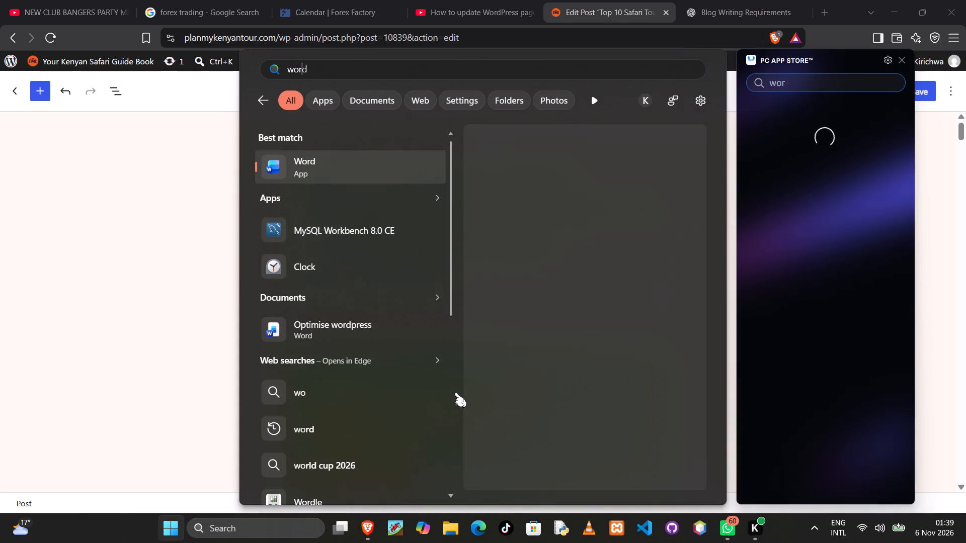
{"action": "left_click", "coordinate": [512, 265]}
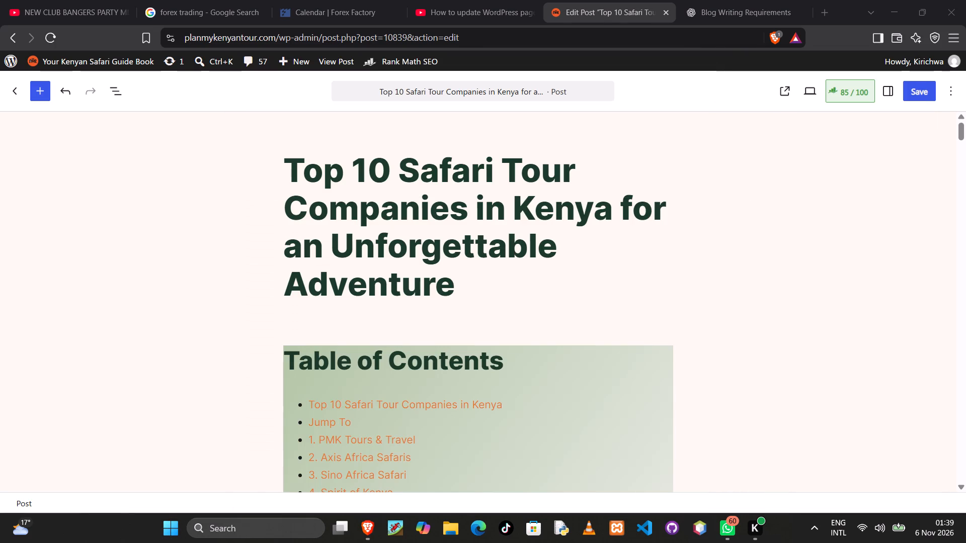
{"action": "left_click", "coordinate": [512, 265]}
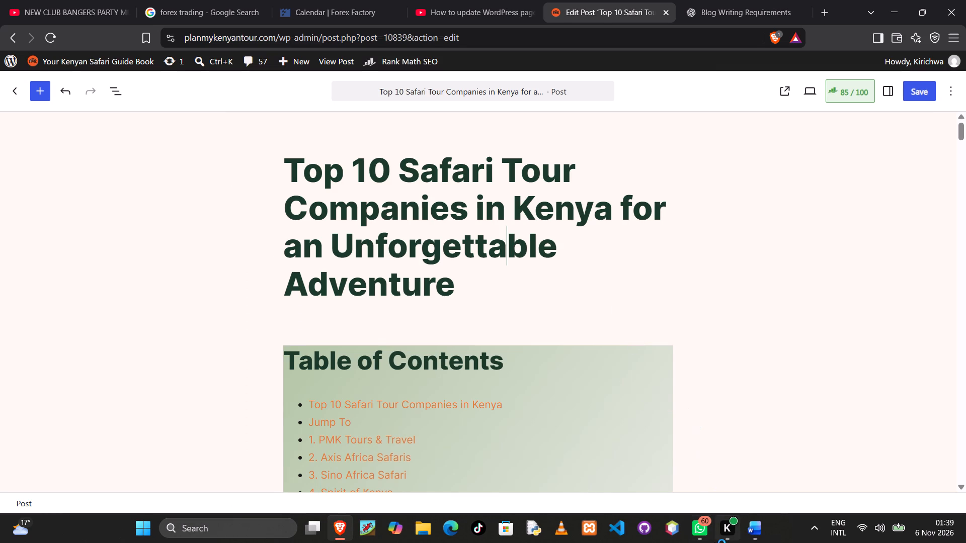
{"action": "left_click", "coordinate": [756, 531]}
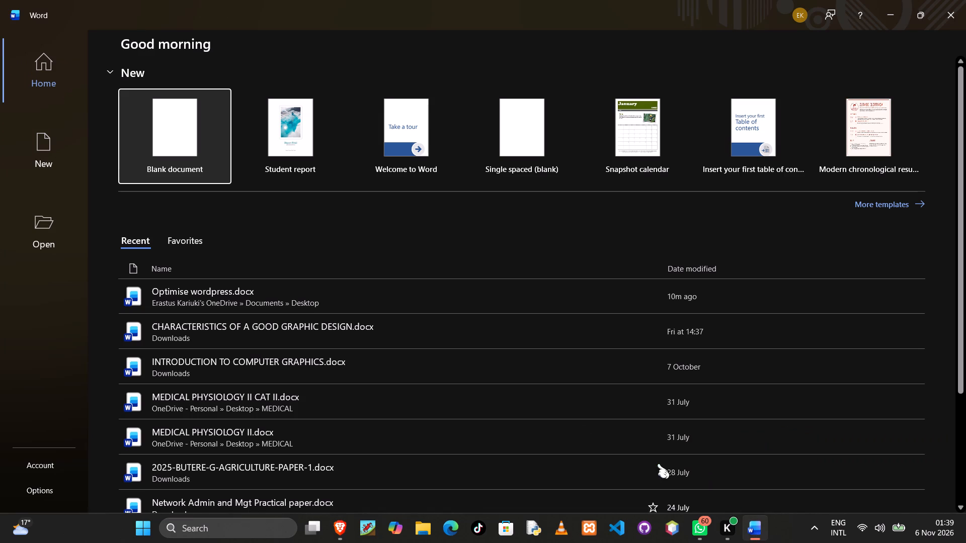
{"action": "left_click", "coordinate": [364, 291]}
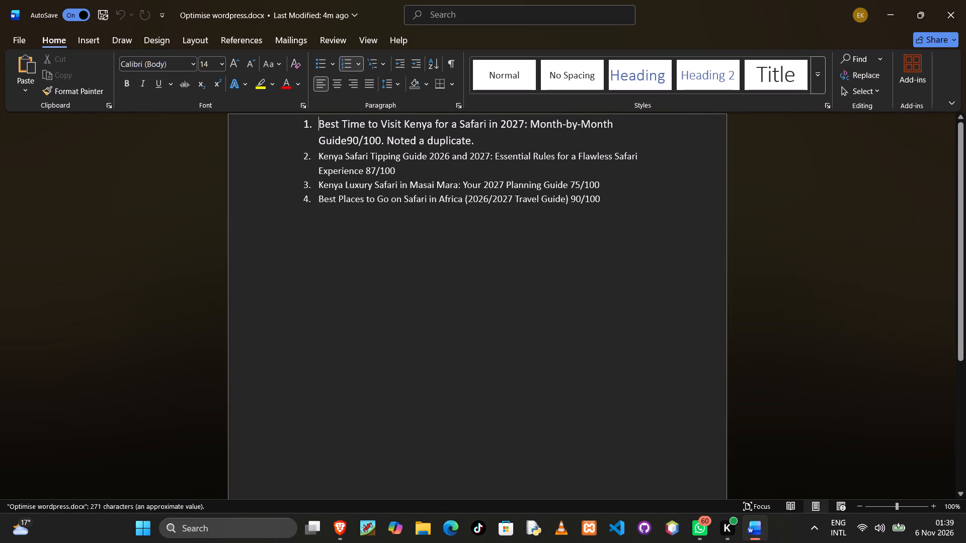
Add "Top 10 Safari Tour Companies in Kenya for an Unforgettable Adventure 85/100" as the fifth list item, then save and close the document.
{"action": "left_click", "coordinate": [611, 202]}
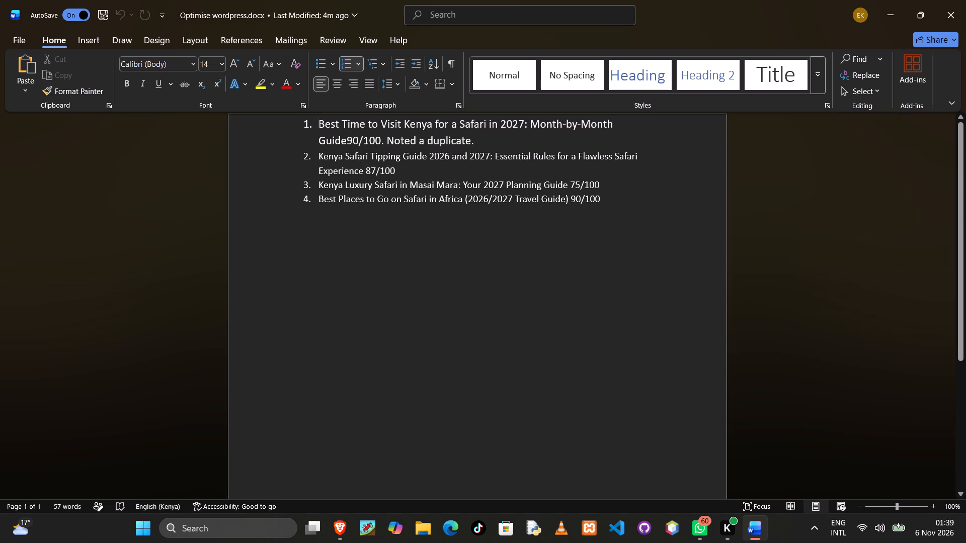
{"action": "left_click", "coordinate": [606, 197]}
{"action": "key", "text": "Return"}
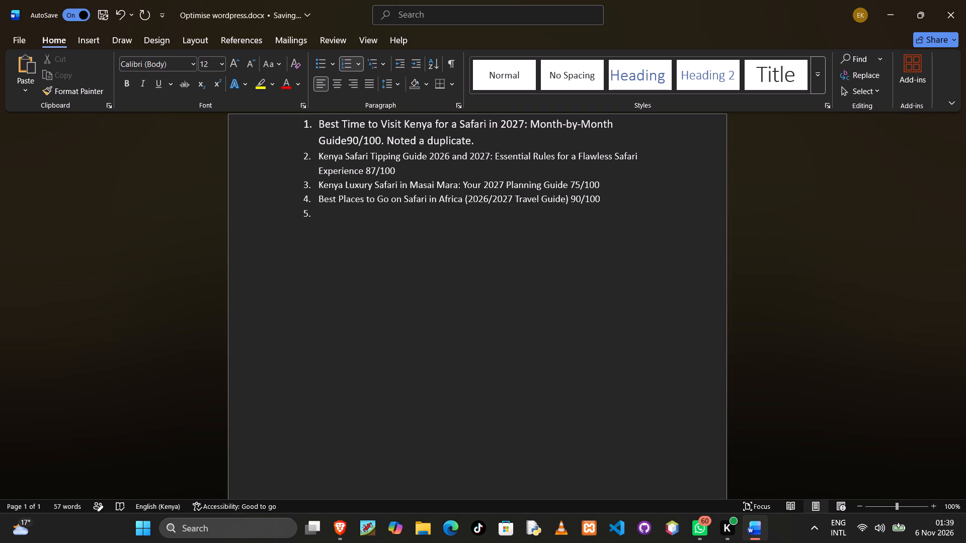
{"action": "key", "text": "ctrl+v"}
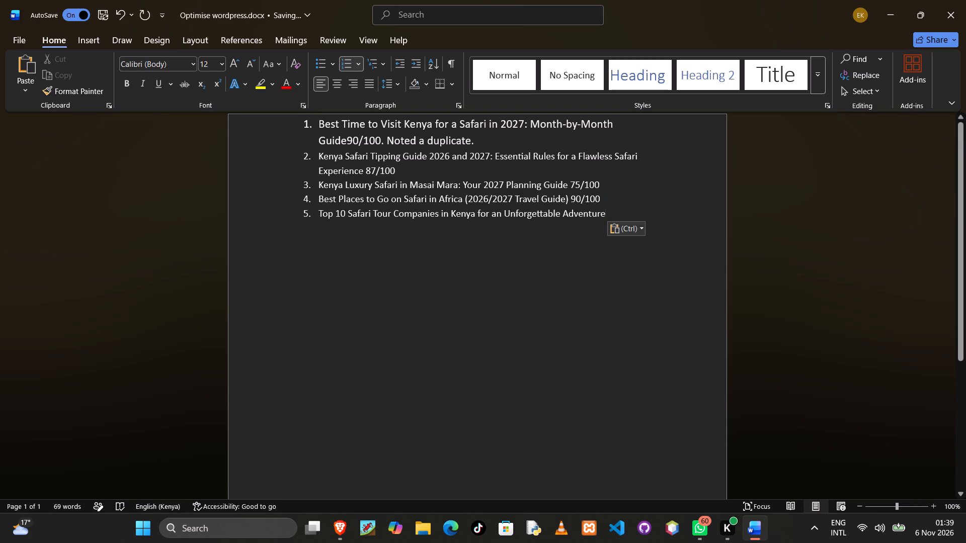
{"action": "key", "text": "space"}
{"action": "type", "text": "85"}
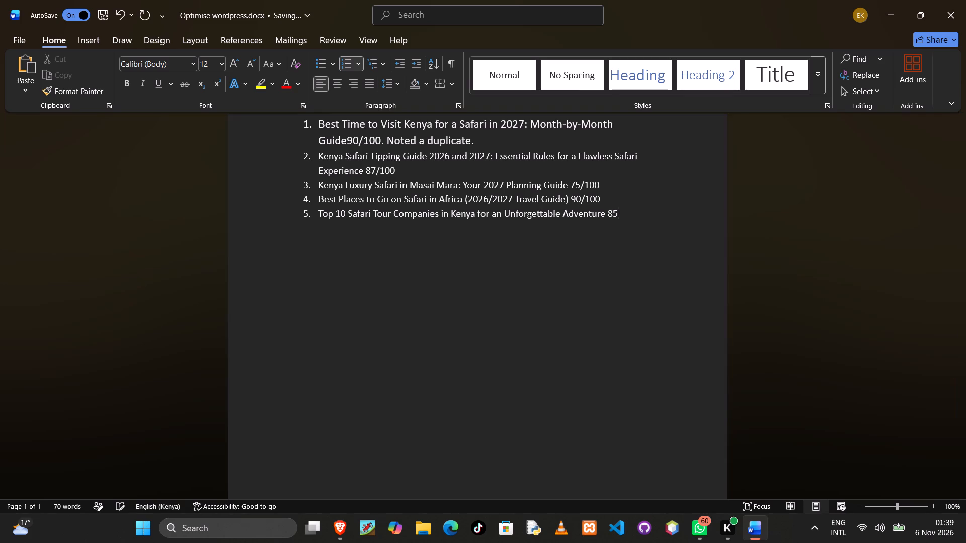
{"action": "key", "text": "slash"}
{"action": "type", "text": "100"}
{"action": "key", "text": "ctrl+s"}
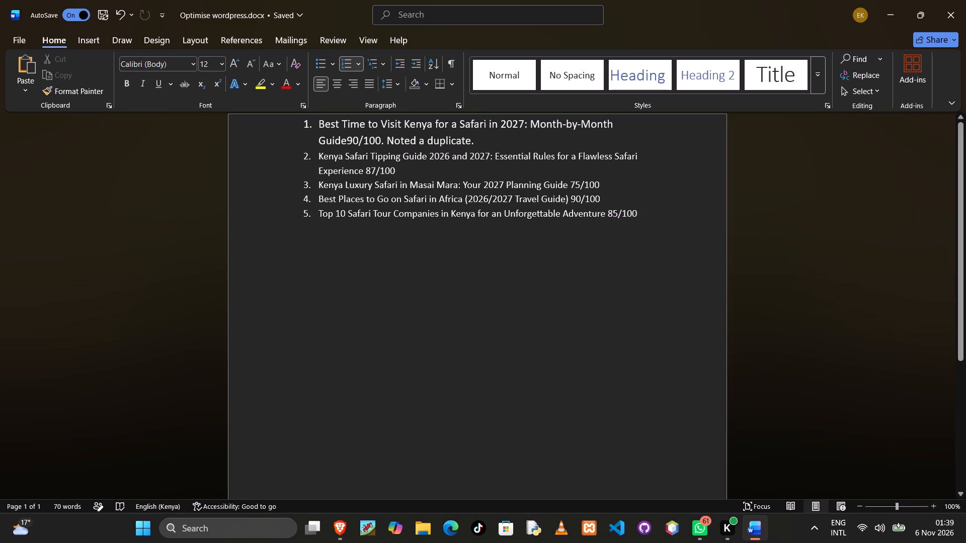
{"action": "left_click", "coordinate": [944, 14]}
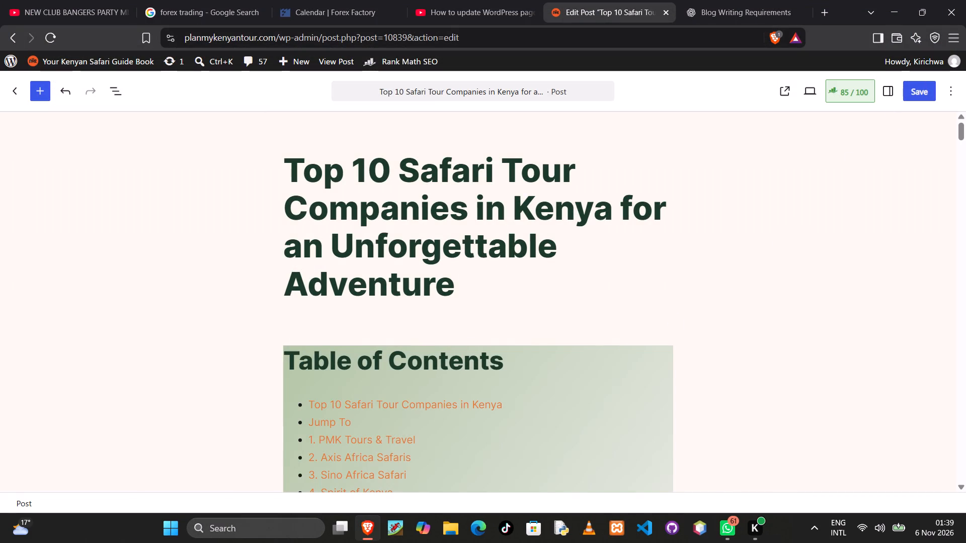
Save the Top 10 Safari Tour Companies post in the browser and return to the list of all posts.
{"action": "left_click", "coordinate": [10, 37]}
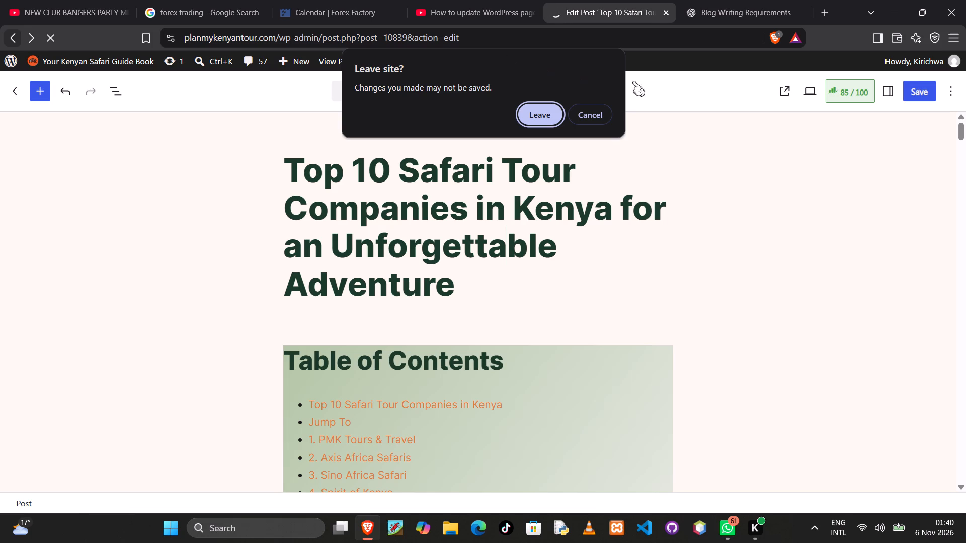
{"action": "left_click", "coordinate": [592, 112]}
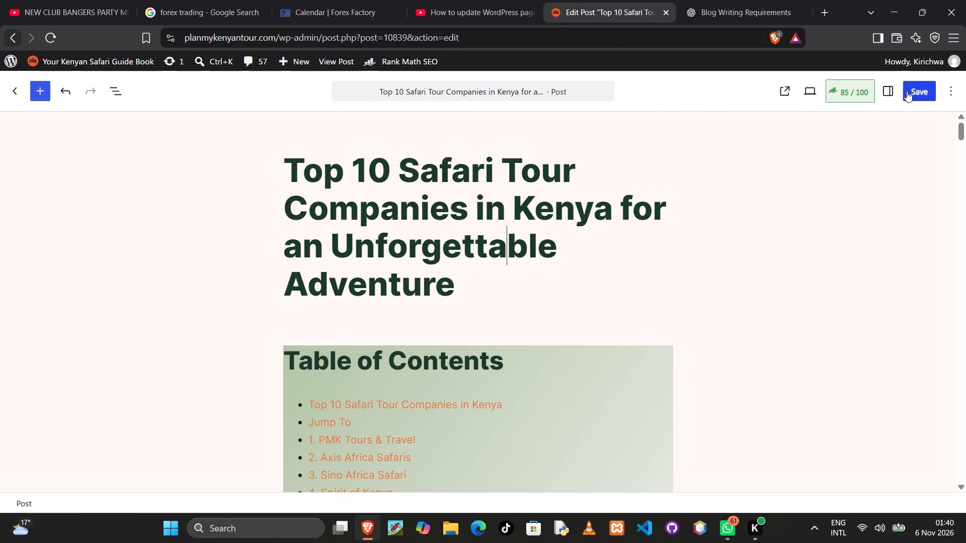
{"action": "left_click", "coordinate": [918, 90]}
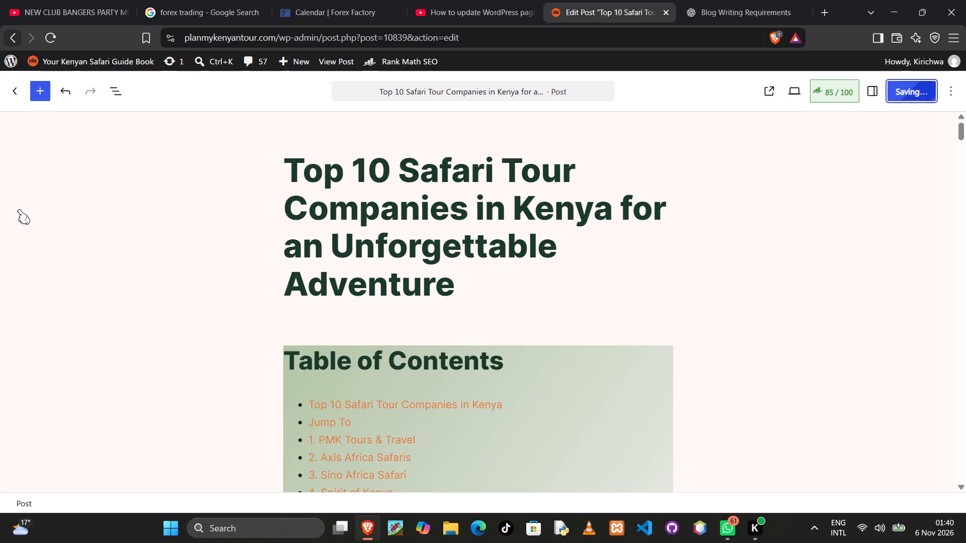
{"action": "left_click", "coordinate": [14, 90]}
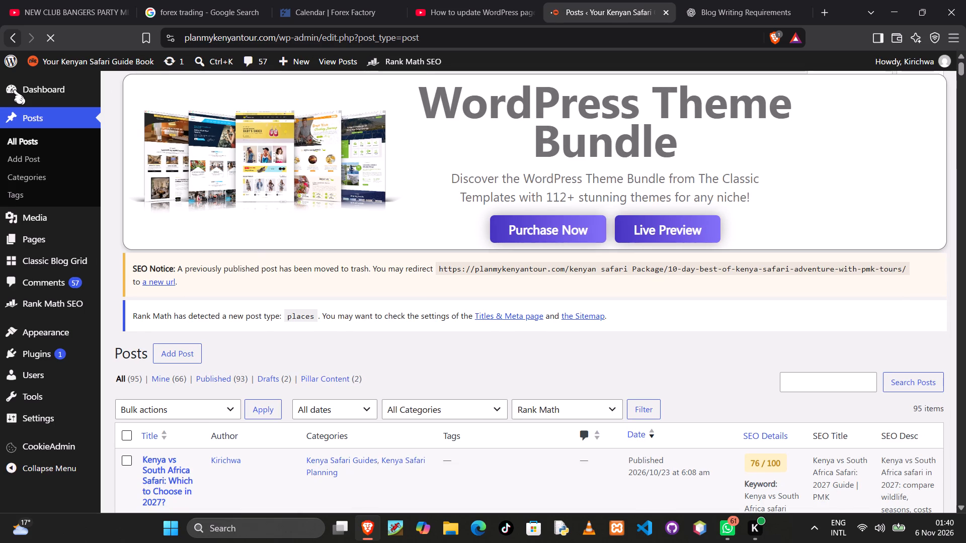
Look over the first entries in the posts list, including their titles and SEO details.
{"action": "scroll", "coordinate": [298, 303], "scroll_direction": "down", "scroll_amount": 3}
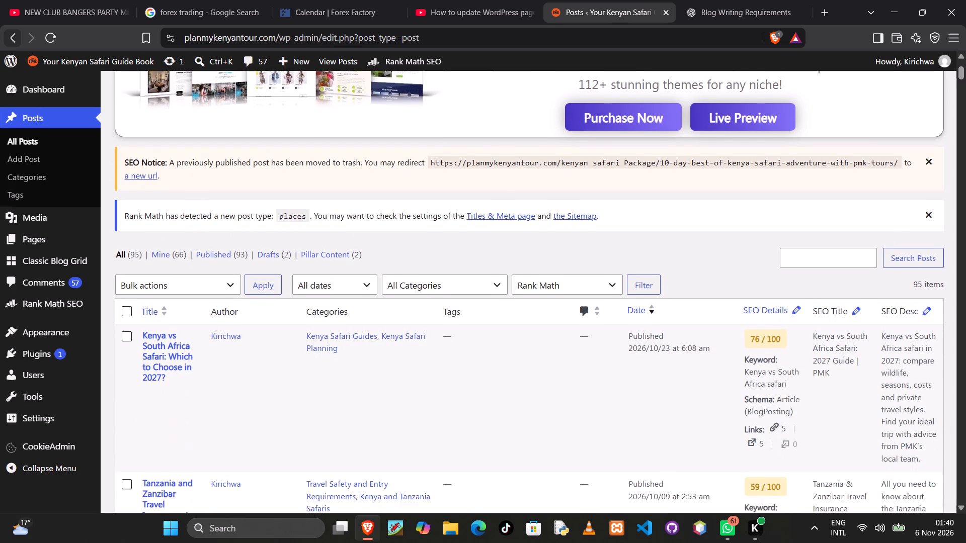
{"action": "scroll", "coordinate": [298, 303], "scroll_direction": "down", "scroll_amount": 1}
{"action": "scroll", "coordinate": [298, 303], "scroll_direction": "up", "scroll_amount": 1}
{"action": "scroll", "coordinate": [298, 303], "scroll_direction": "down", "scroll_amount": 1}
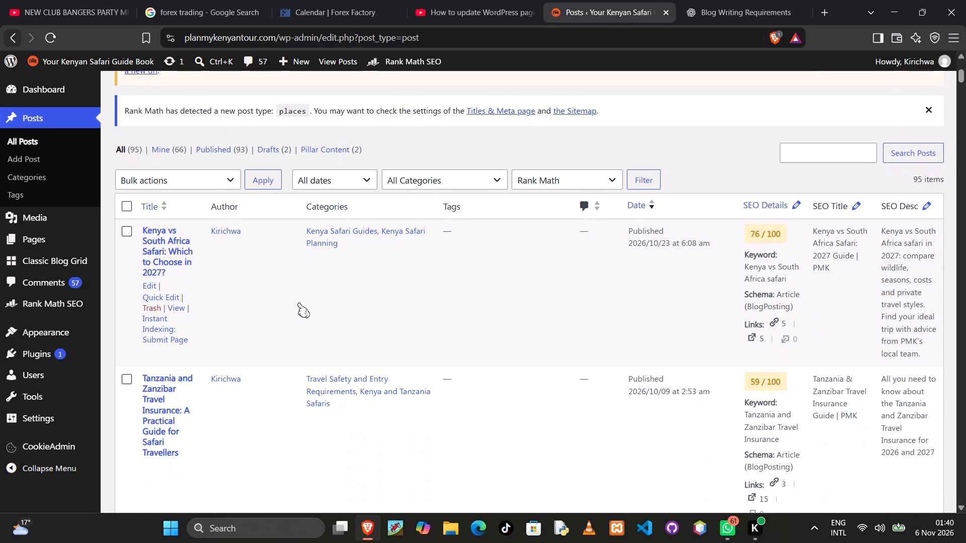
{"action": "scroll", "coordinate": [298, 304], "scroll_direction": "down", "scroll_amount": 6}
{"action": "scroll", "coordinate": [298, 305], "scroll_direction": "up", "scroll_amount": 6}
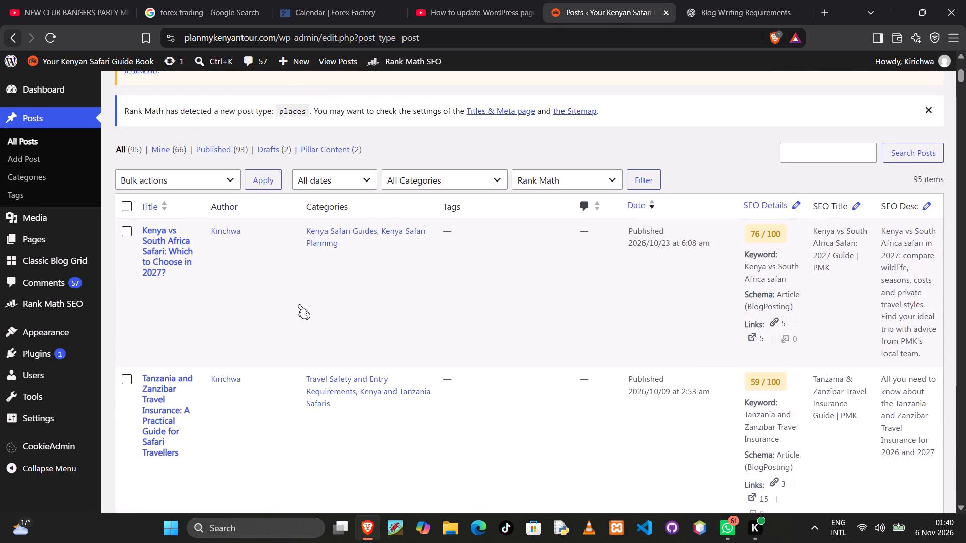
{"action": "scroll", "coordinate": [298, 305], "scroll_direction": "up", "scroll_amount": 9}
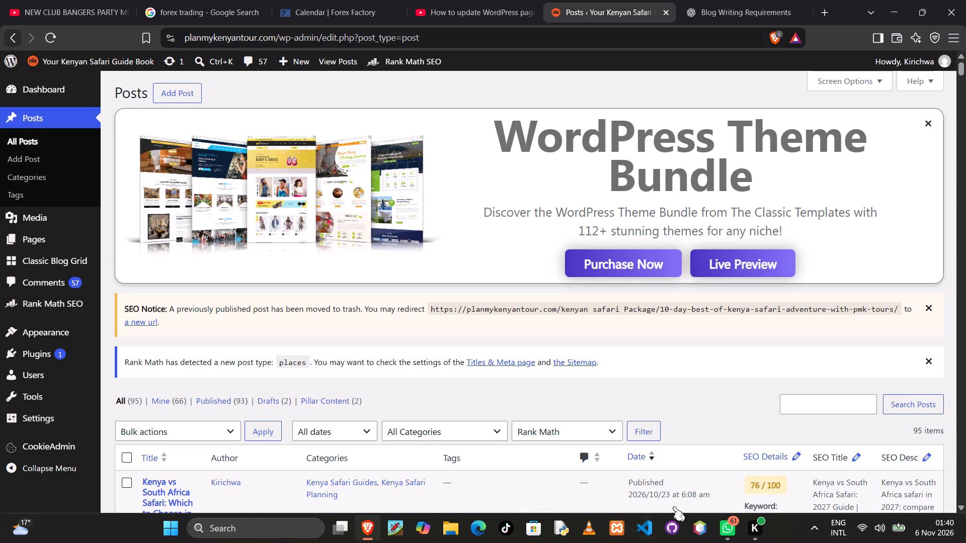